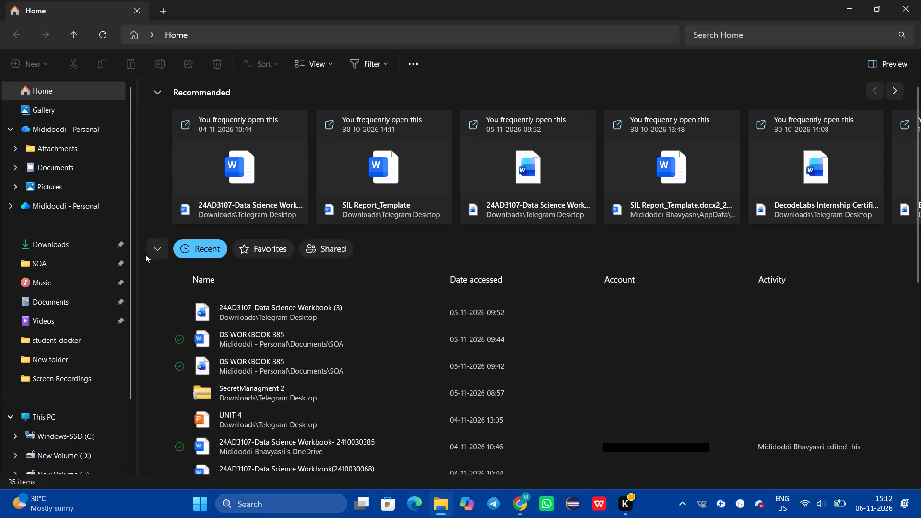
Open the SOA folder in File Explorer.
{"action": "double_click", "coordinate": [106, 264]}
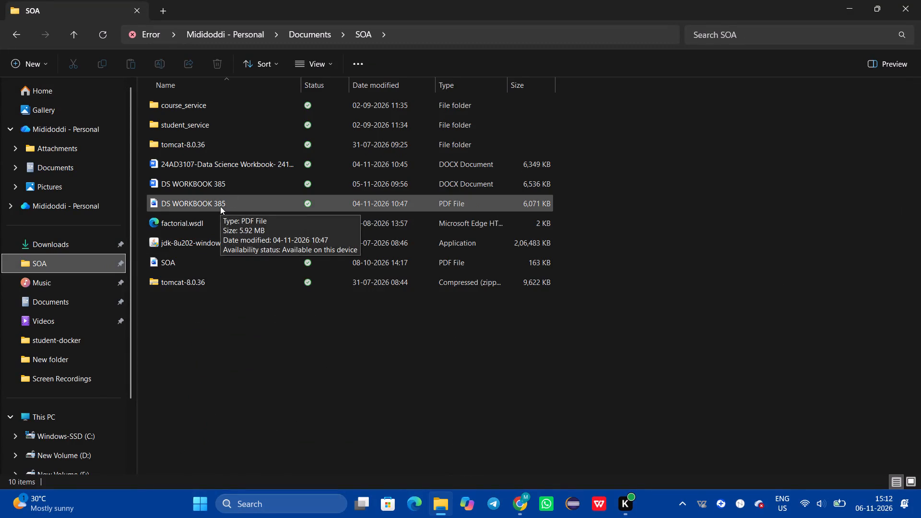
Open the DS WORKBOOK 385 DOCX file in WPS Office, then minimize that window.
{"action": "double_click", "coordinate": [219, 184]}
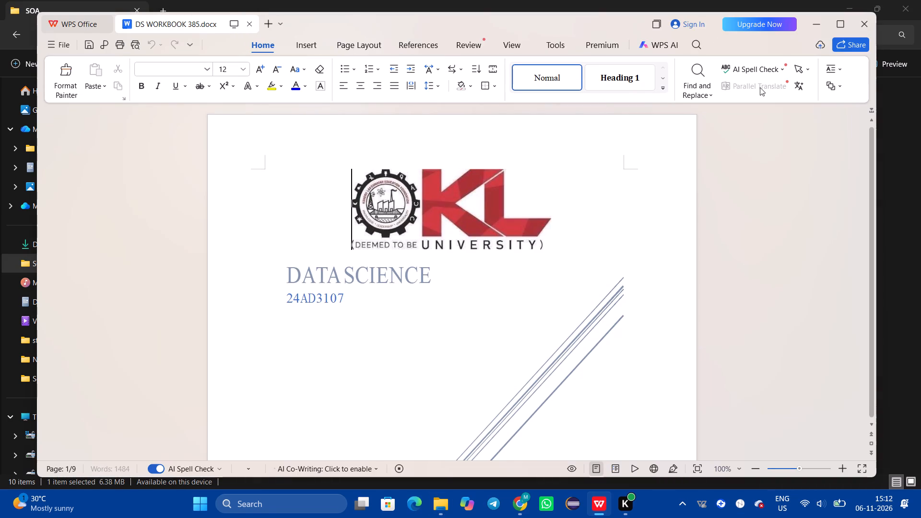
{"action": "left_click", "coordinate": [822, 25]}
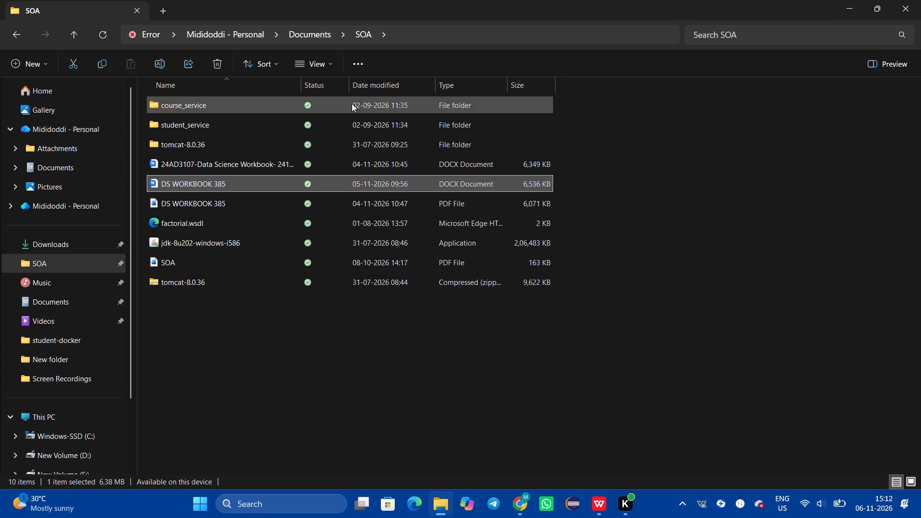
Open the DS WORKBOOK 385 DOCX file with Word instead.
{"action": "right_click", "coordinate": [283, 179]}
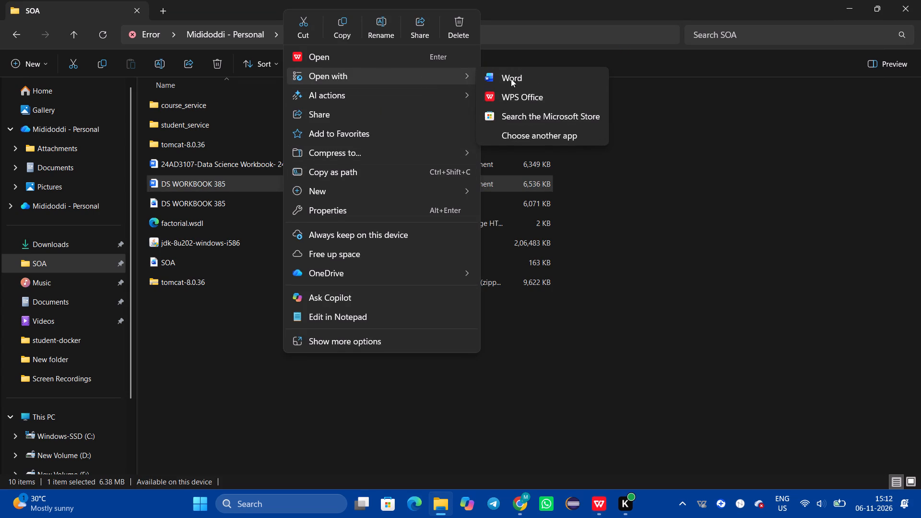
{"action": "left_click", "coordinate": [513, 77]}
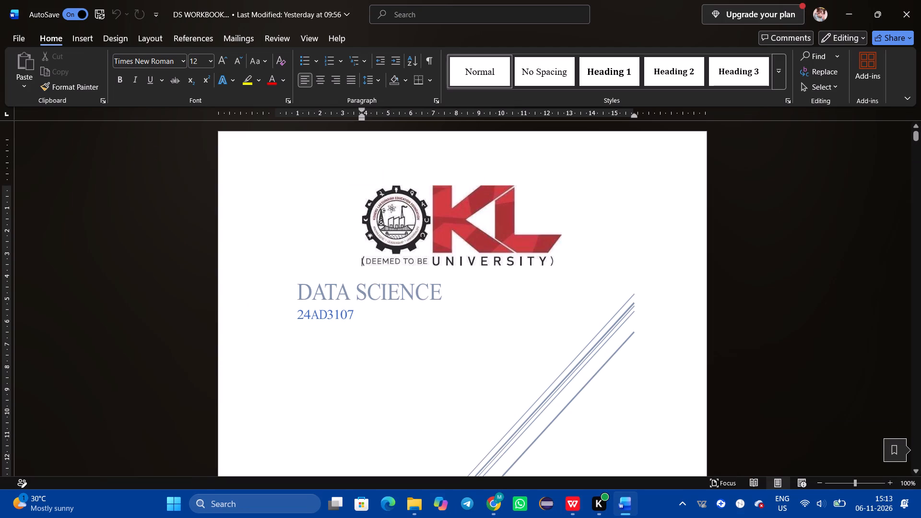
Look through the workbook's cover page, experiment list and lab continuous evaluation table.
{"action": "scroll", "coordinate": [478, 183], "scroll_direction": "down", "scroll_amount": 3}
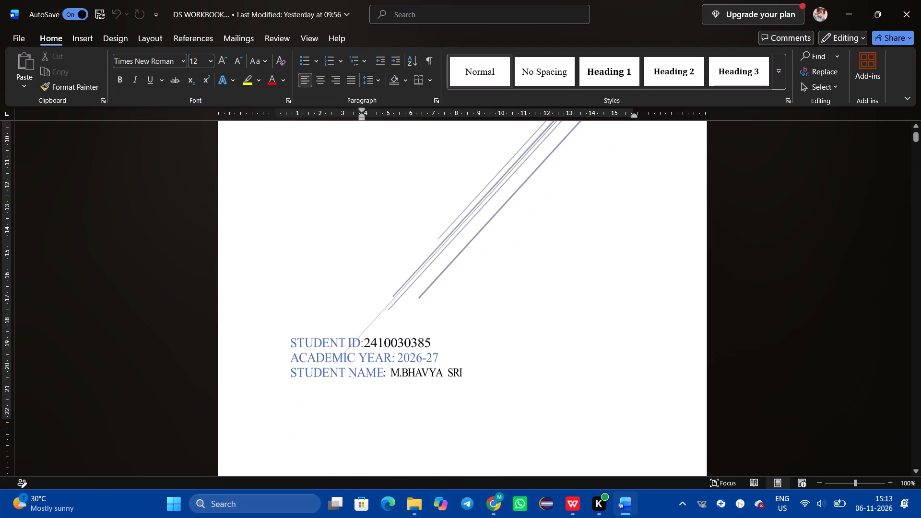
{"action": "scroll", "coordinate": [478, 183], "scroll_direction": "down", "scroll_amount": 1}
{"action": "scroll", "coordinate": [464, 346], "scroll_direction": "down", "scroll_amount": 4}
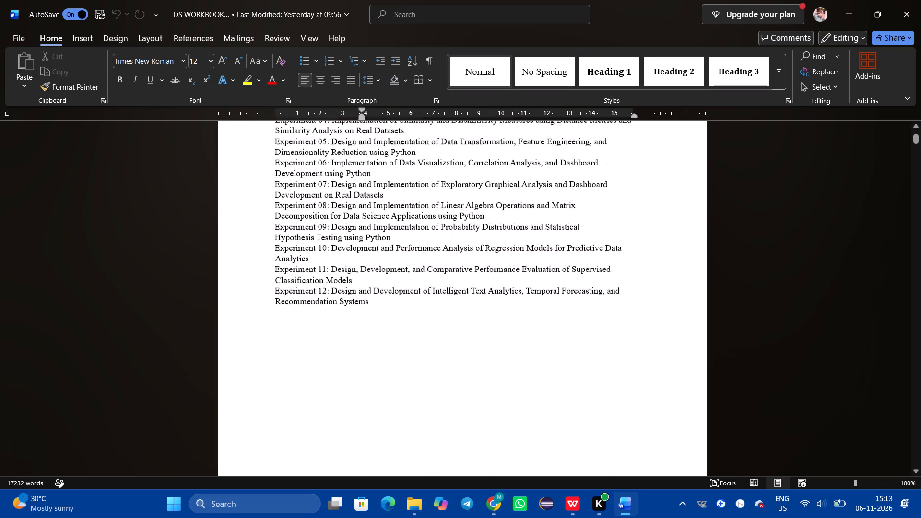
{"action": "scroll", "coordinate": [464, 346], "scroll_direction": "down", "scroll_amount": 5}
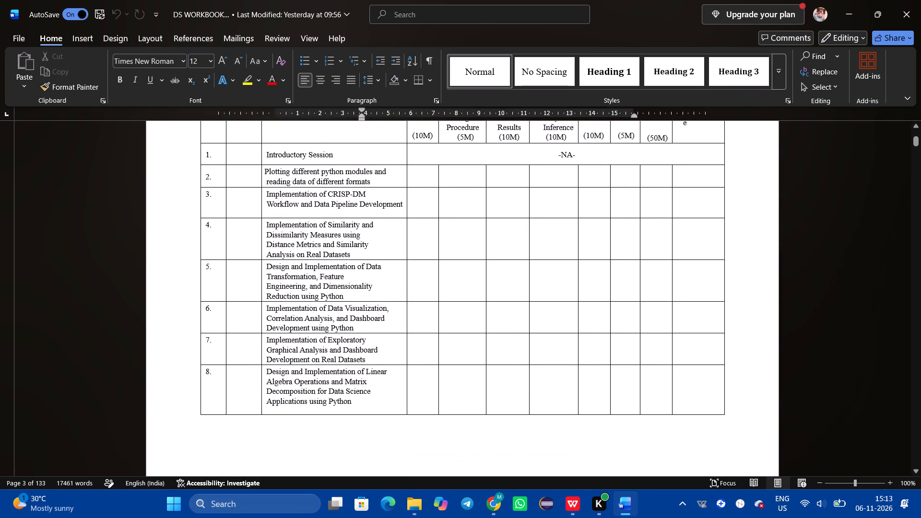
{"action": "scroll", "coordinate": [343, 309], "scroll_direction": "right", "scroll_amount": 1}
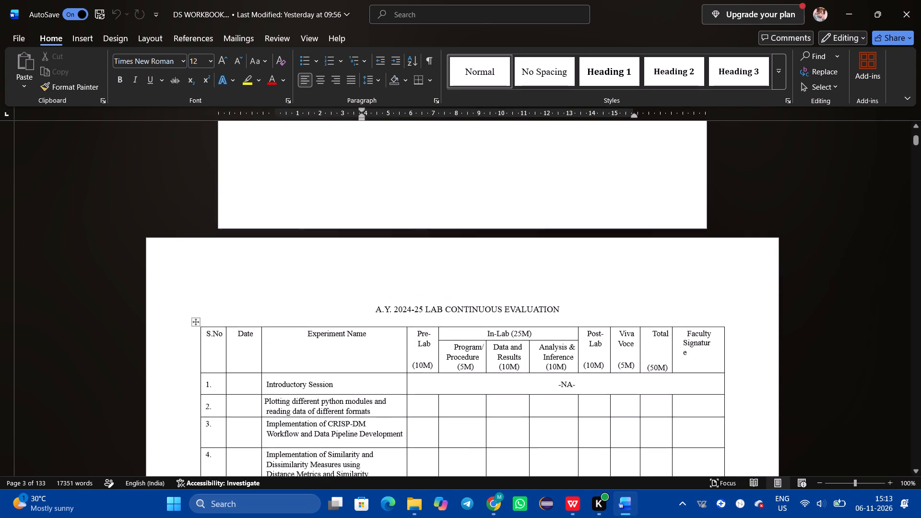
{"action": "scroll", "coordinate": [343, 309], "scroll_direction": "right", "scroll_amount": 1}
Switch to Telegram.
{"action": "left_click", "coordinate": [465, 492]}
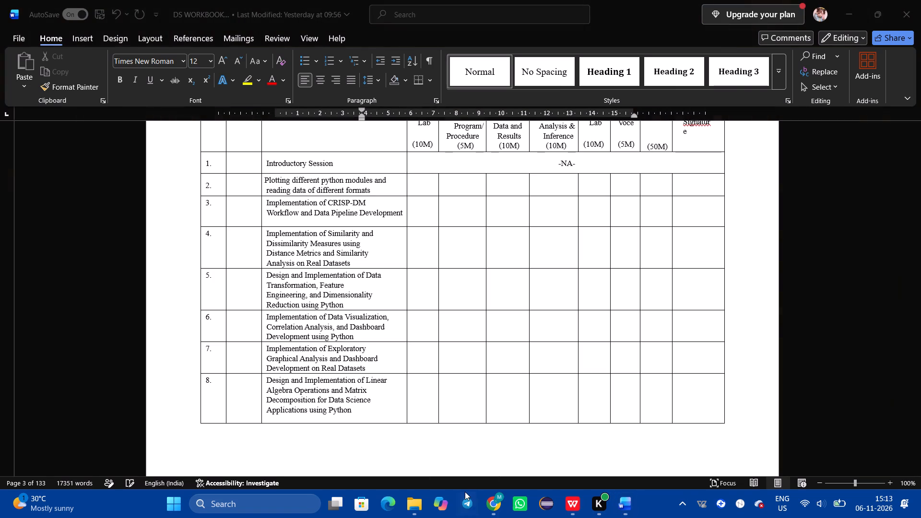
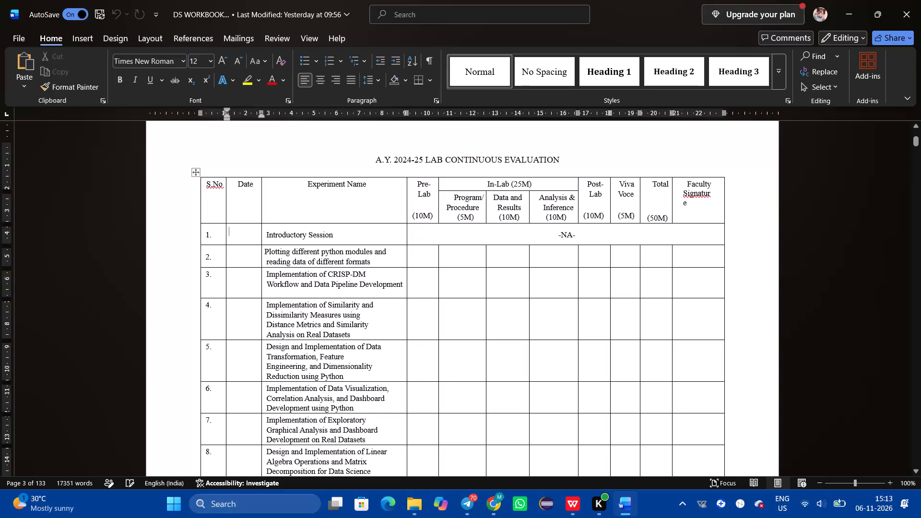
Enter the date 25-07-2026 for the Introductory Session row of the lab continuous evaluation table.
{"action": "key", "text": "2"}
{"action": "type", "text": "5-"}
{"action": "type", "text": "07-"}
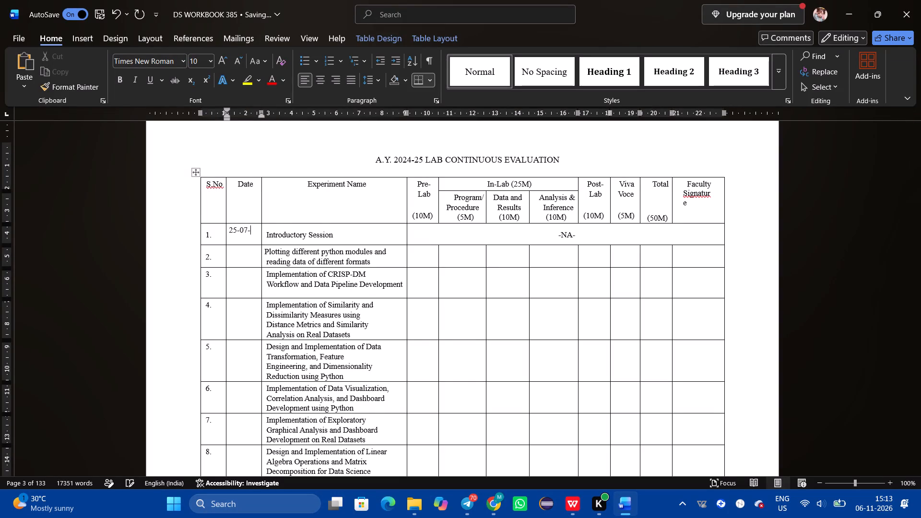
{"action": "type", "text": "2026"}
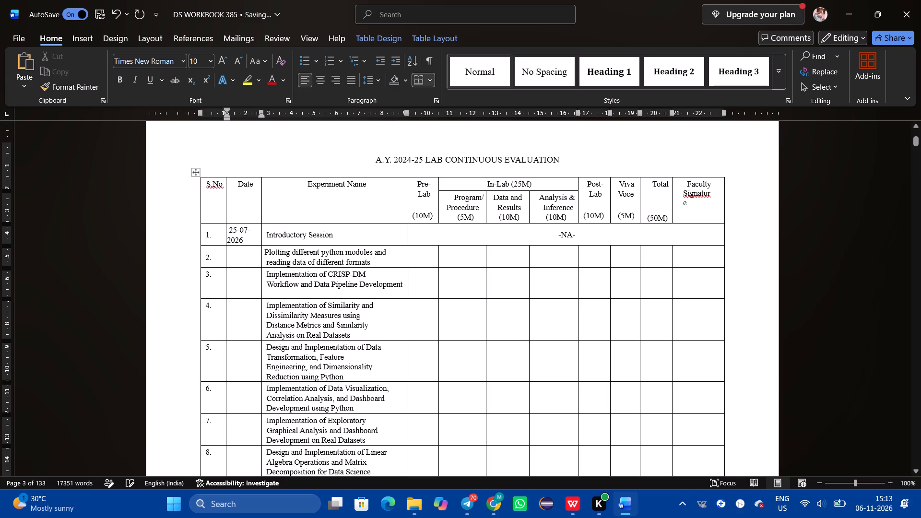
Widen the Date column of the evaluation table until the full date fits on one line.
{"action": "left_click_drag", "start_coordinate": [261, 206], "coordinate": [268, 206]}
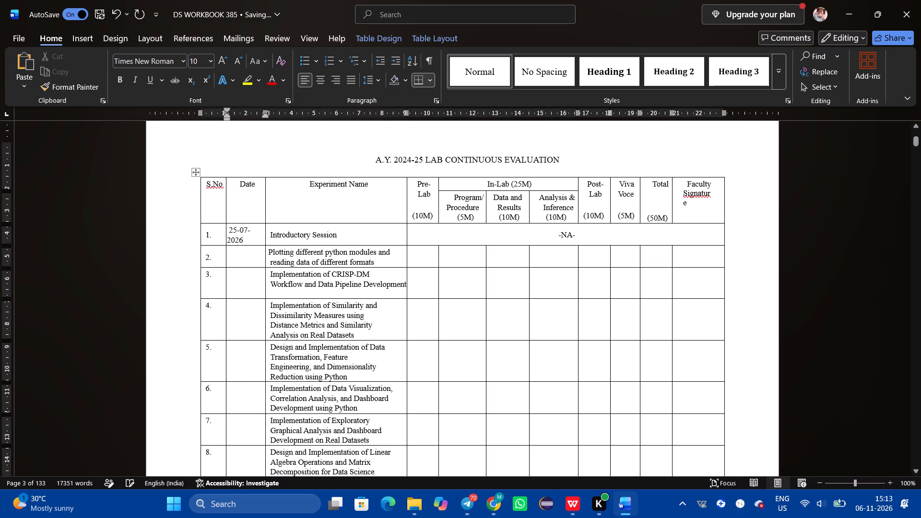
{"action": "left_click", "coordinate": [266, 206]}
{"action": "left_click_drag", "start_coordinate": [265, 212], "coordinate": [269, 212]}
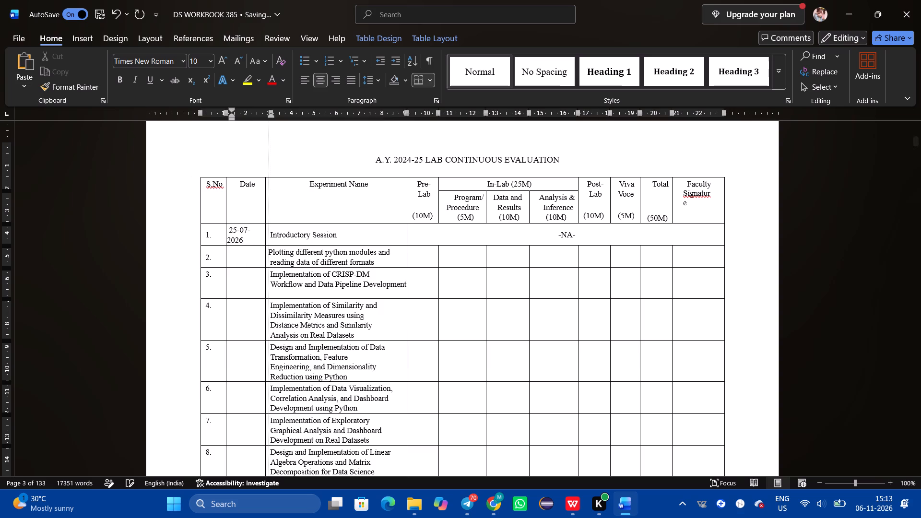
{"action": "left_click_drag", "start_coordinate": [269, 212], "coordinate": [269, 212]}
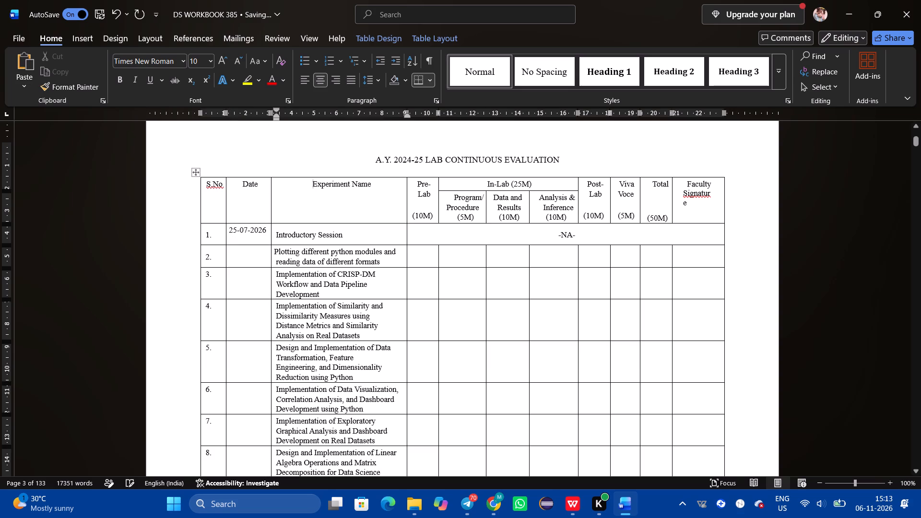
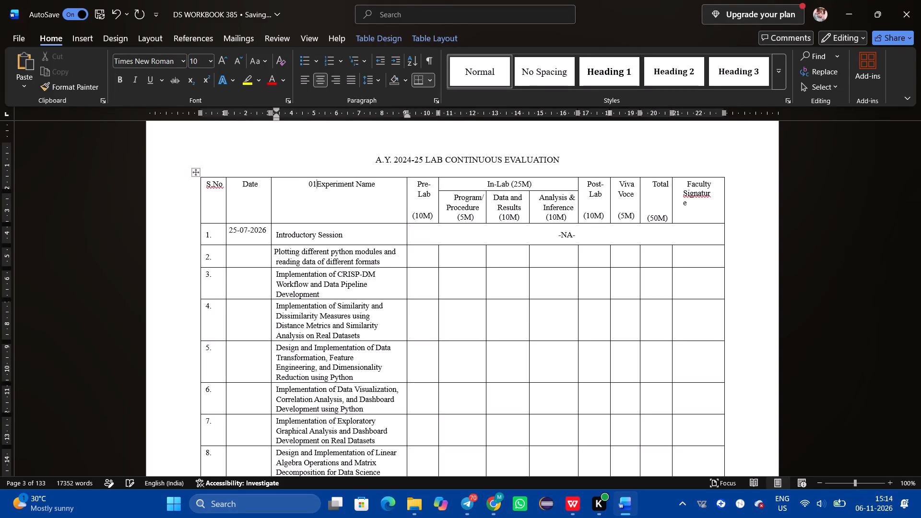
Undo the stray 01 in the Experiment Name heading and the last widening of the Date column.
{"action": "key", "text": "ctrl+z"}
{"action": "key", "text": "ctrl+z"}
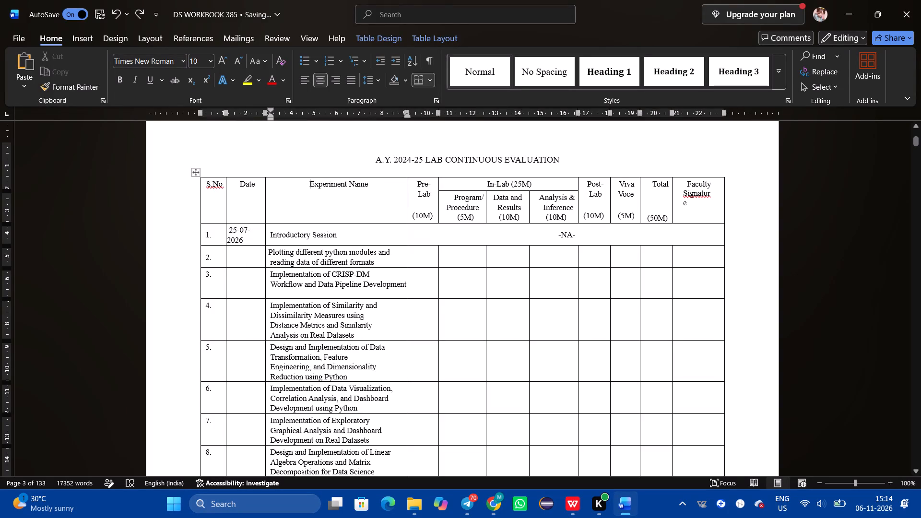
Widen the Date column of the evaluation table so that a full date fits on one line.
{"action": "left_click", "coordinate": [266, 202]}
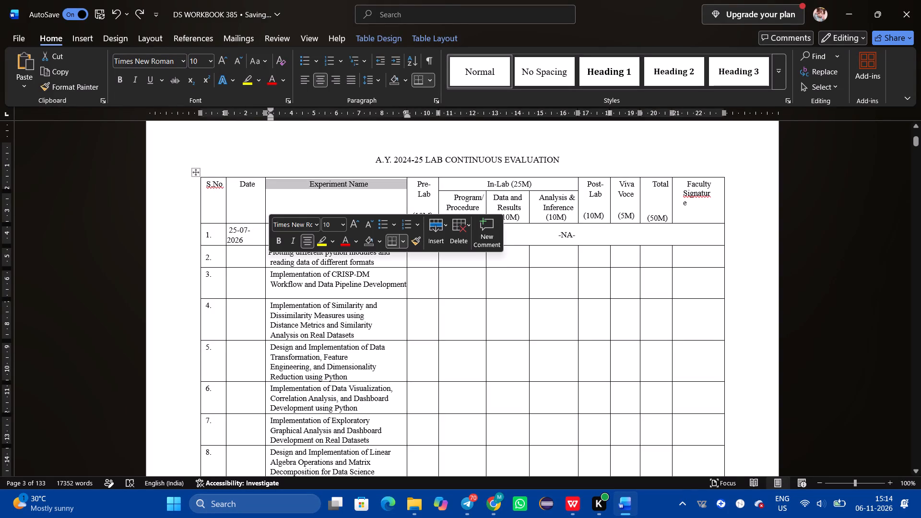
{"action": "left_click_drag", "start_coordinate": [265, 209], "coordinate": [269, 209]}
Enter the date 01-08-2026 for row 2, the experiment on plotting different python modules.
{"action": "left_click", "coordinate": [238, 250]}
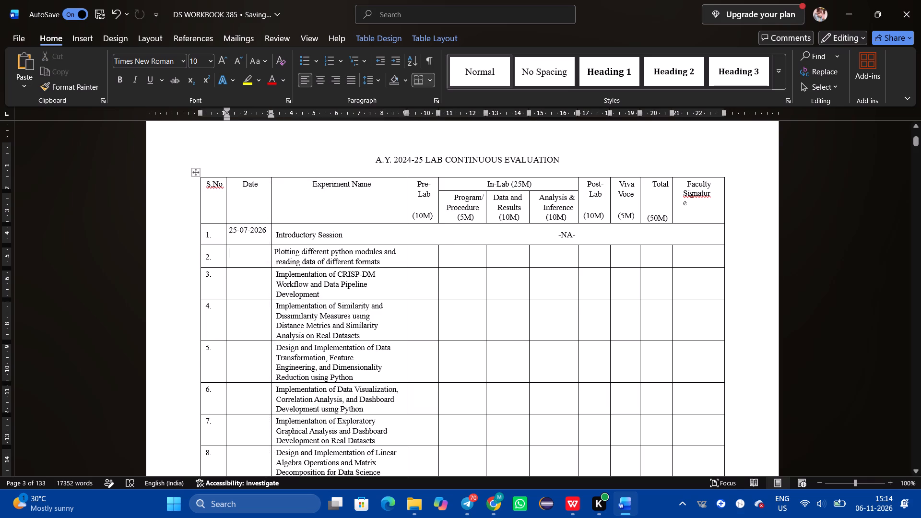
{"action": "type", "text": "01"}
{"action": "key", "text": "minus"}
{"action": "type", "text": "08"}
{"action": "type", "text": "-2026"}
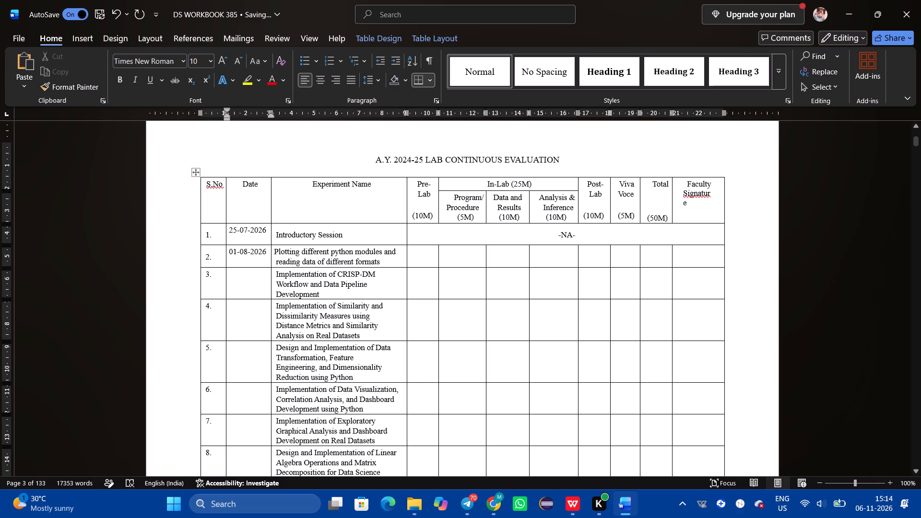
Begin the date entry for row 3, Implementation of CRISP-DM Workflow and Data Pipeline Development.
{"action": "left_click", "coordinate": [234, 282]}
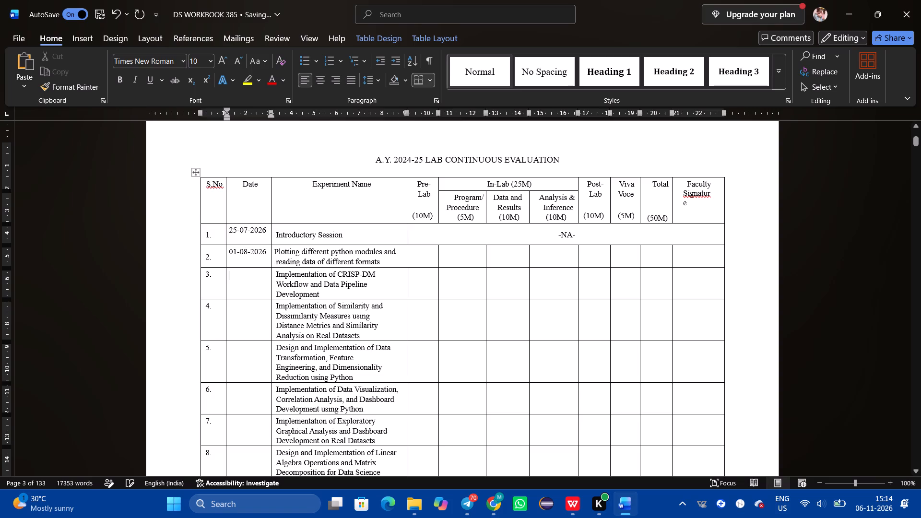
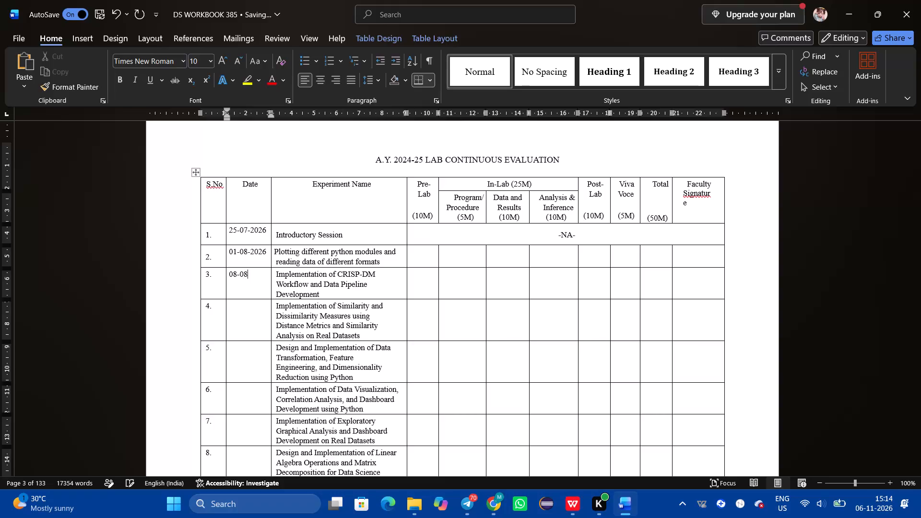
Complete the row 3 date for the CRISP-DM workflow experiment as 08-08-2026.
{"action": "type", "text": "-202"}
{"action": "key", "text": "6"}
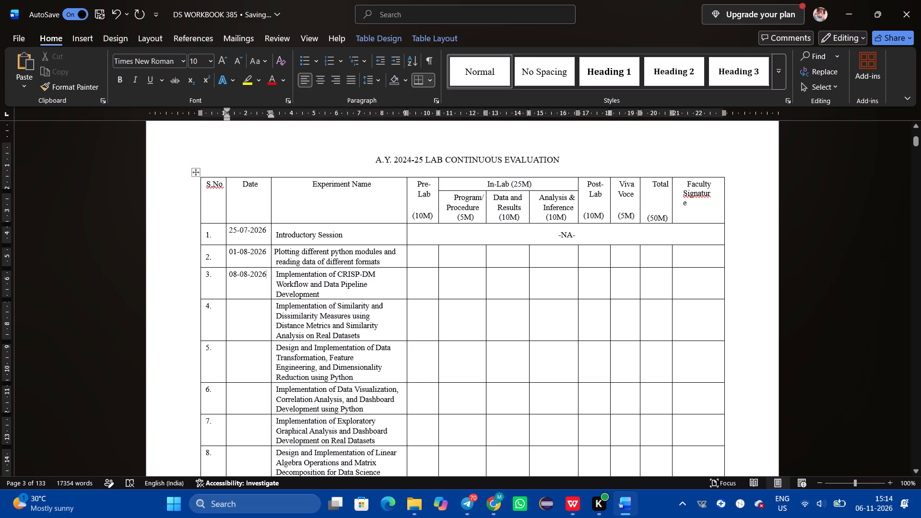
Begin the date entry for row 4, Implementation of Similarity and Dissimilarity Measures.
{"action": "double_click", "coordinate": [231, 306]}
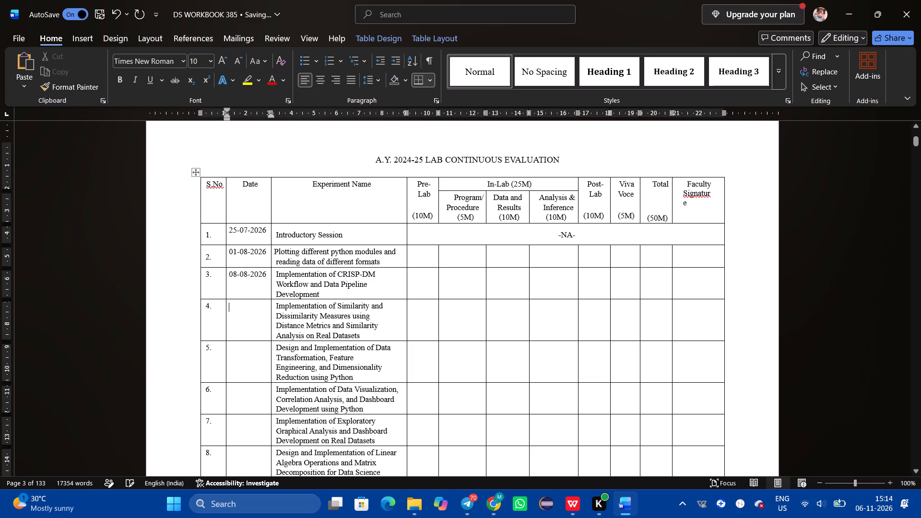
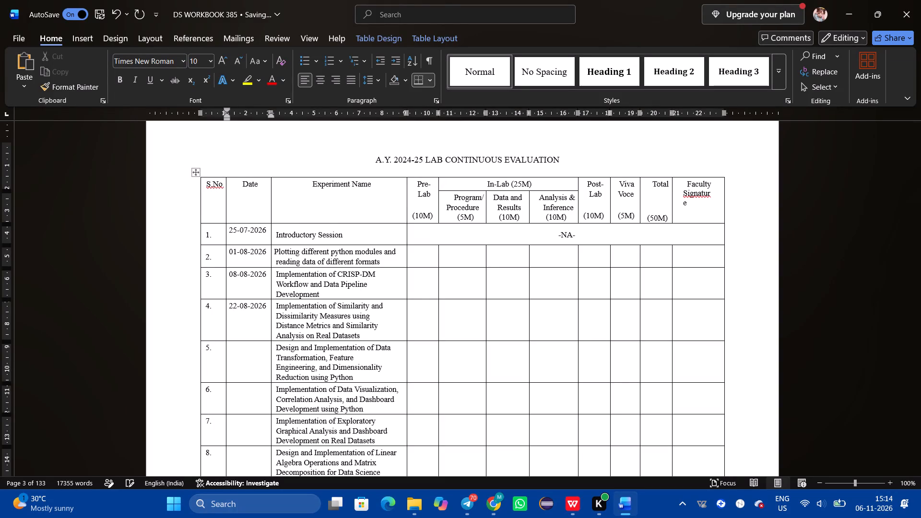
Begin the date entry for row 5, Design and Implementation of Data Transformation, Feature Engineering, and Dimensionality Reduction.
{"action": "left_click", "coordinate": [230, 351]}
{"action": "left_click", "coordinate": [230, 351]}
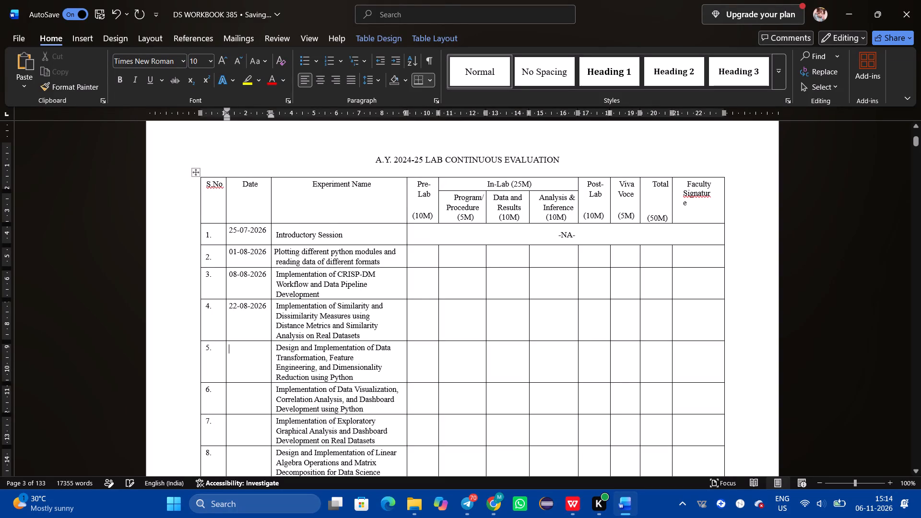
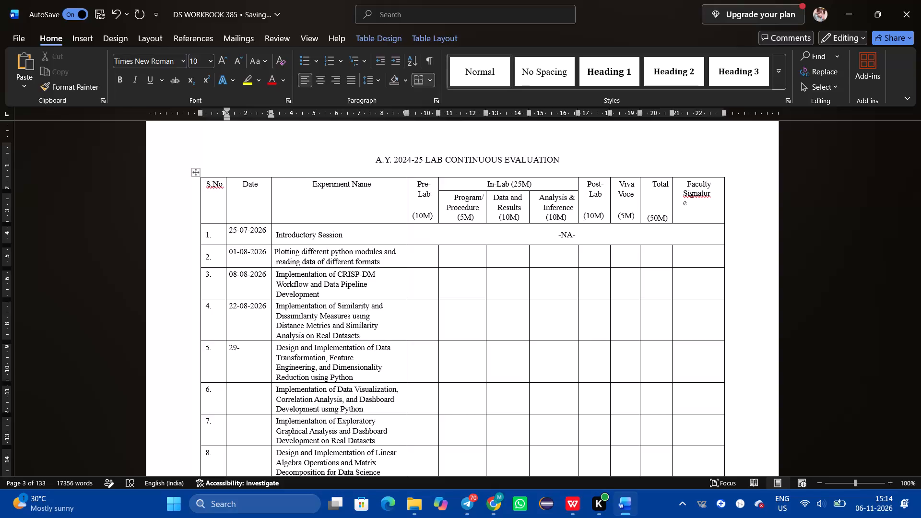
Complete the row 5 date as 29-08-2026 in the lab continuous evaluation table.
{"action": "type", "text": "08"}
{"action": "type", "text": "-2026"}
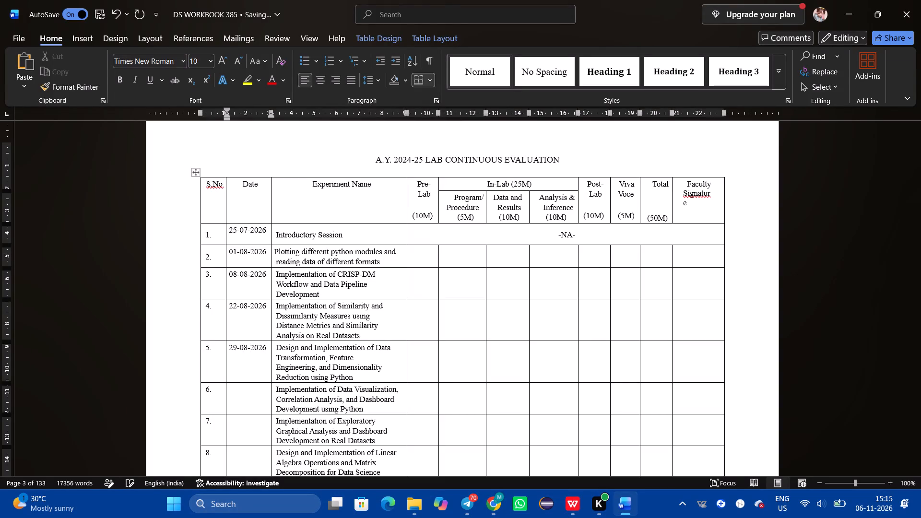
Begin the date entry for row 6, Implementation of Data Visualization, Correlation Analysis, and Dashboard Development using Python.
{"action": "double_click", "coordinate": [238, 394]}
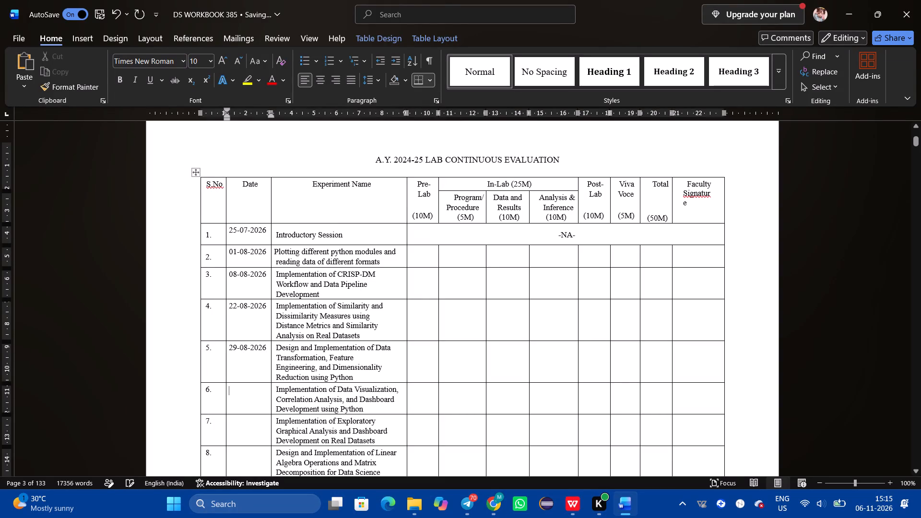
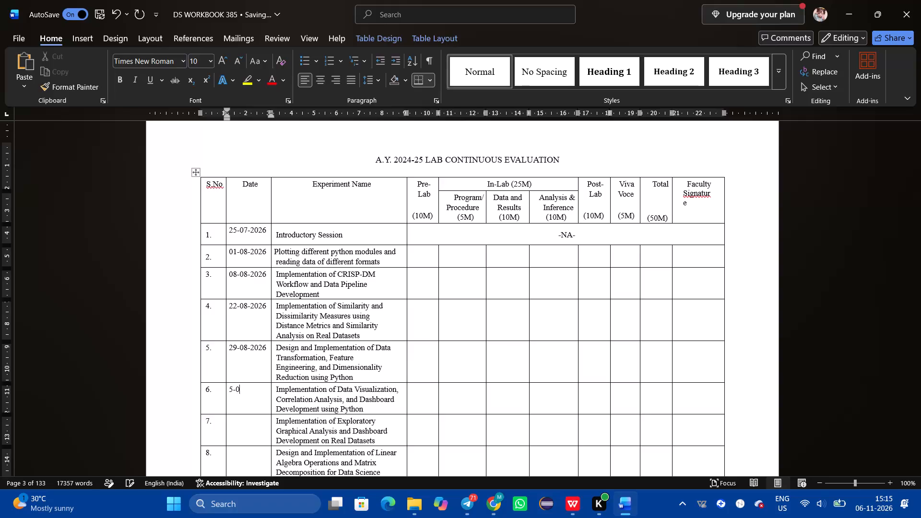
Complete the row 6 date as 5-09-2026 in the lab continuous evaluation table.
{"action": "type", "text": "9-2026"}
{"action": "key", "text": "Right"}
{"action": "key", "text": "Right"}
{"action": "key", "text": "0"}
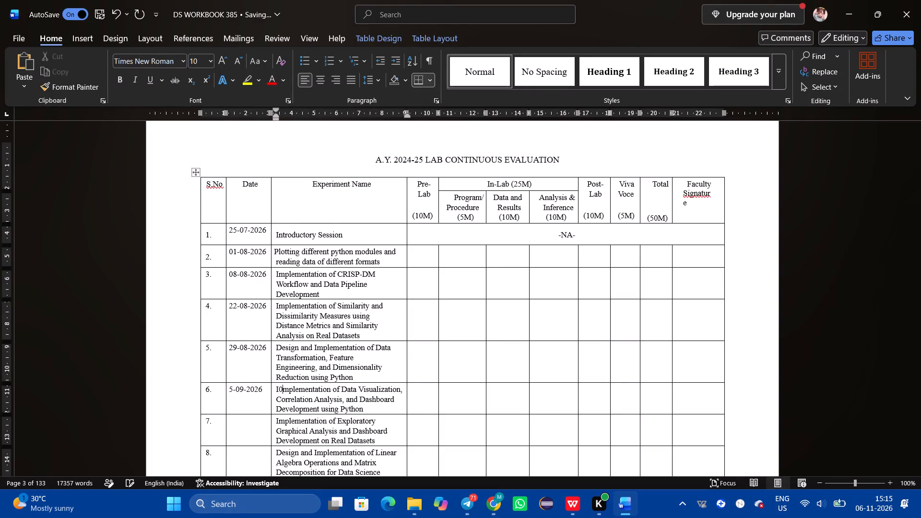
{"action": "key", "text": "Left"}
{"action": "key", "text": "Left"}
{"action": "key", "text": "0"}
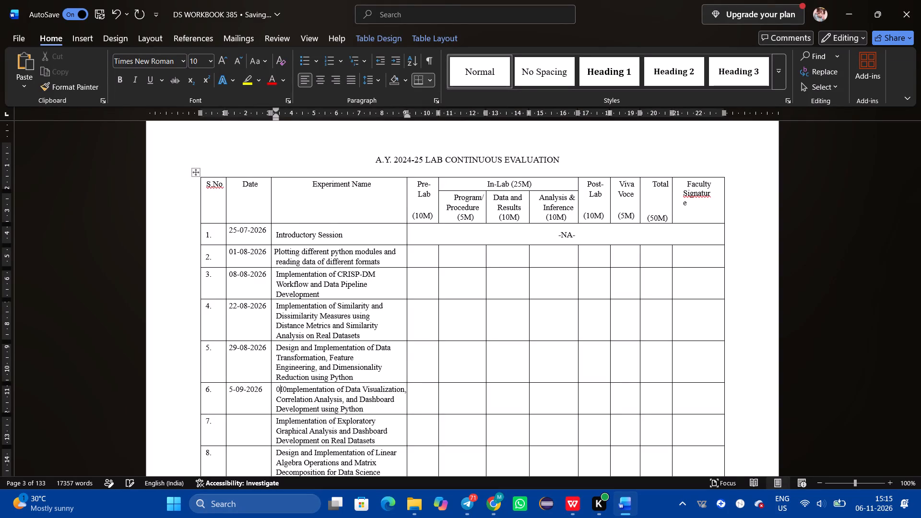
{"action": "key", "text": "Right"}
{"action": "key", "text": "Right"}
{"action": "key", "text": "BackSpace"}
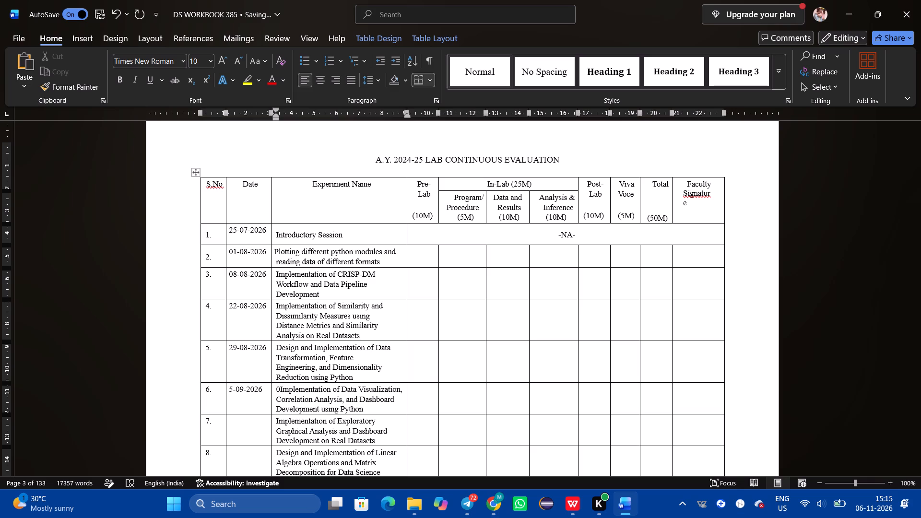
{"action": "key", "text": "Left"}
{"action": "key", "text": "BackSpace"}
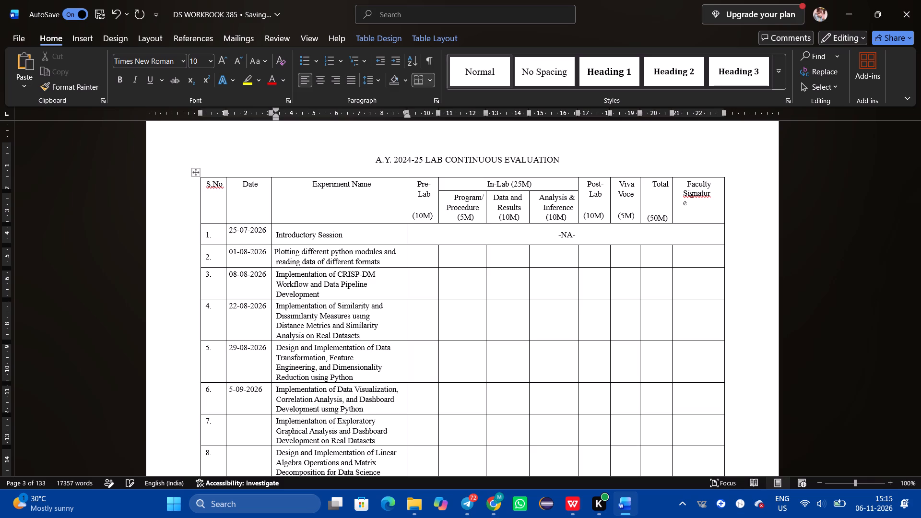
Add the missing leading zero to the row 6 date, making it 05-09-2026, and go to the row 7 date cell.
{"action": "key", "text": "Left"}
{"action": "key", "text": "Left"}
{"action": "key", "text": "Left"}
{"action": "key", "text": "Left"}
{"action": "key", "text": "Left"}
{"action": "key", "text": "Left"}
{"action": "key", "text": "Left"}
{"action": "key", "text": "Left"}
{"action": "key", "text": "Left"}
{"action": "key", "text": "Left"}
{"action": "key", "text": "0"}
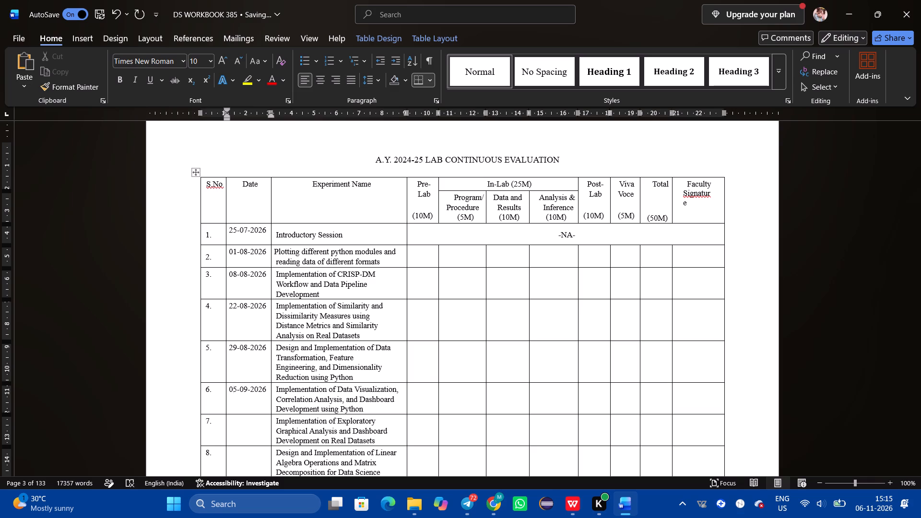
{"action": "key", "text": "Down"}
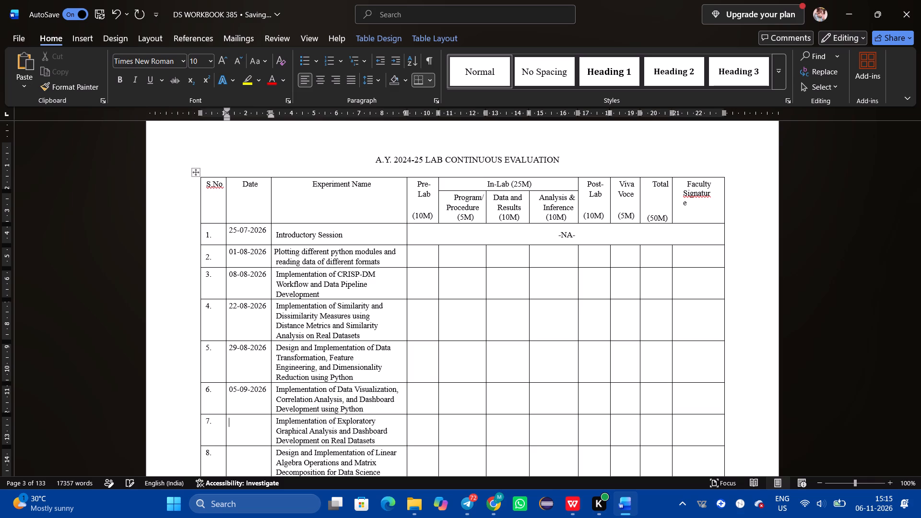
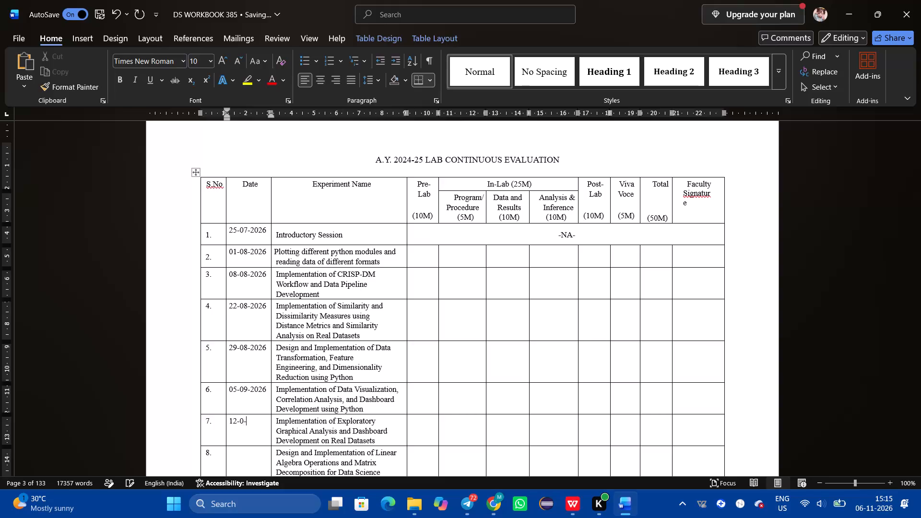
Correct and complete the row 7 date as 12-09-2026, and go to the row 8 date cell.
{"action": "key", "text": "BackSpace"}
{"action": "type", "text": "9-2026"}
{"action": "key", "text": "Down"}
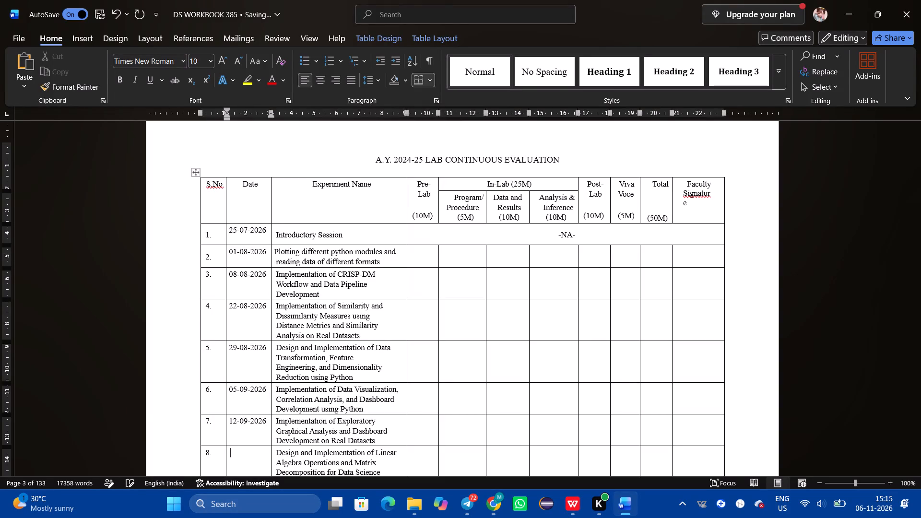
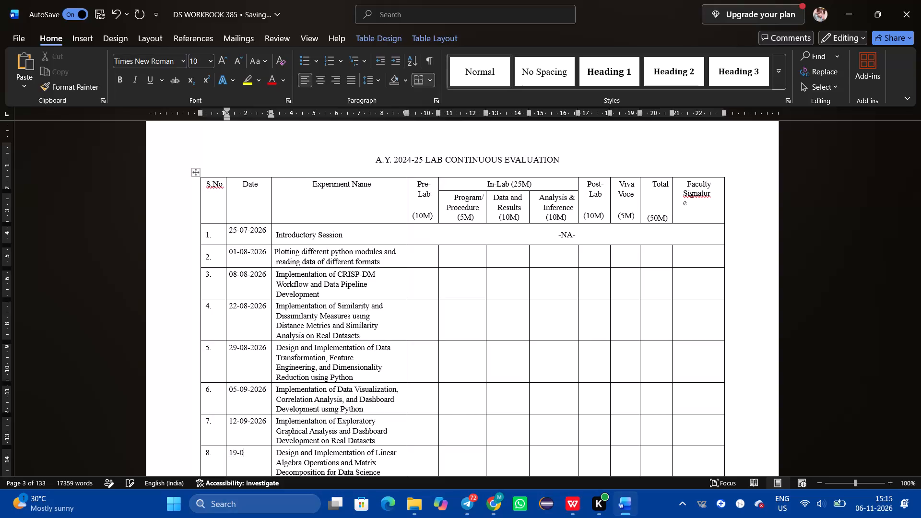
Complete the row 8 date in the lab continuous evaluation table as 19-09-2026.
{"action": "type", "text": "2026"}
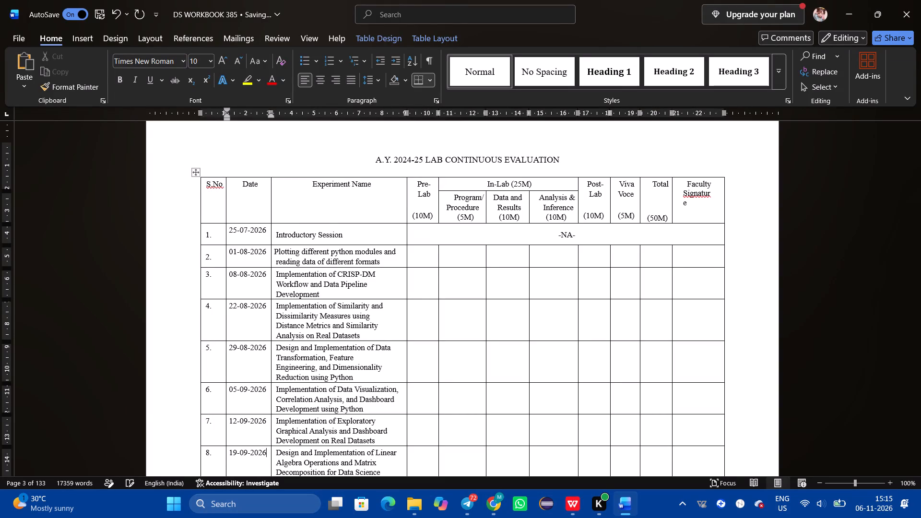
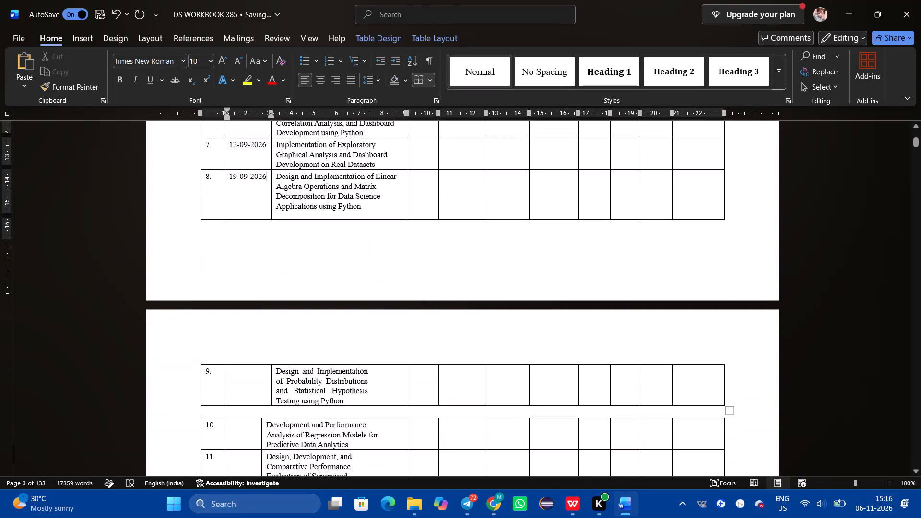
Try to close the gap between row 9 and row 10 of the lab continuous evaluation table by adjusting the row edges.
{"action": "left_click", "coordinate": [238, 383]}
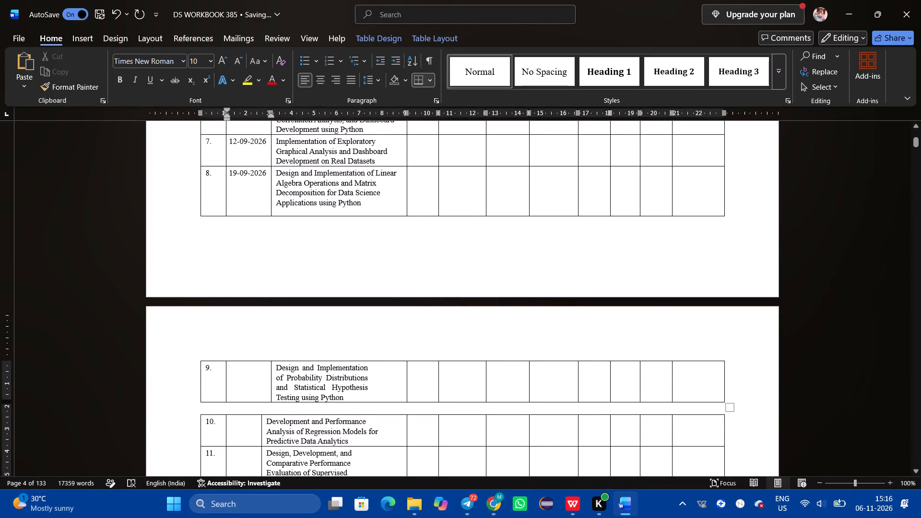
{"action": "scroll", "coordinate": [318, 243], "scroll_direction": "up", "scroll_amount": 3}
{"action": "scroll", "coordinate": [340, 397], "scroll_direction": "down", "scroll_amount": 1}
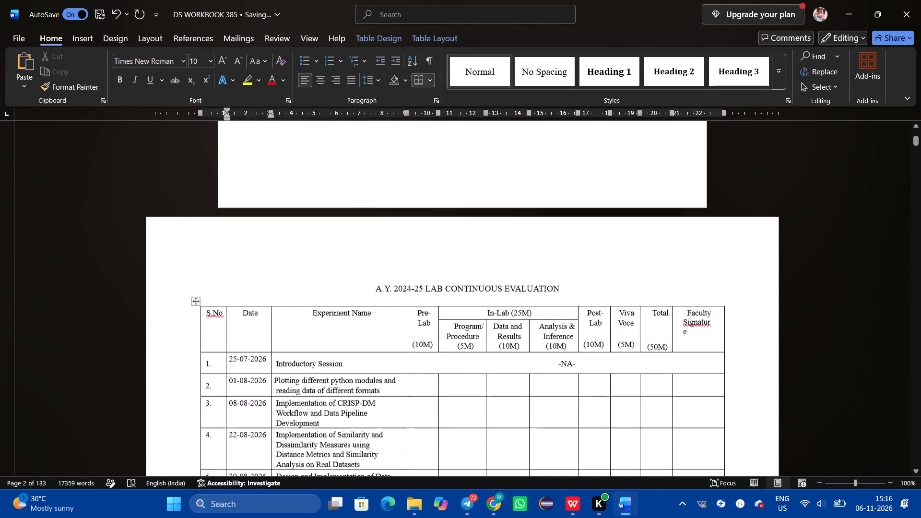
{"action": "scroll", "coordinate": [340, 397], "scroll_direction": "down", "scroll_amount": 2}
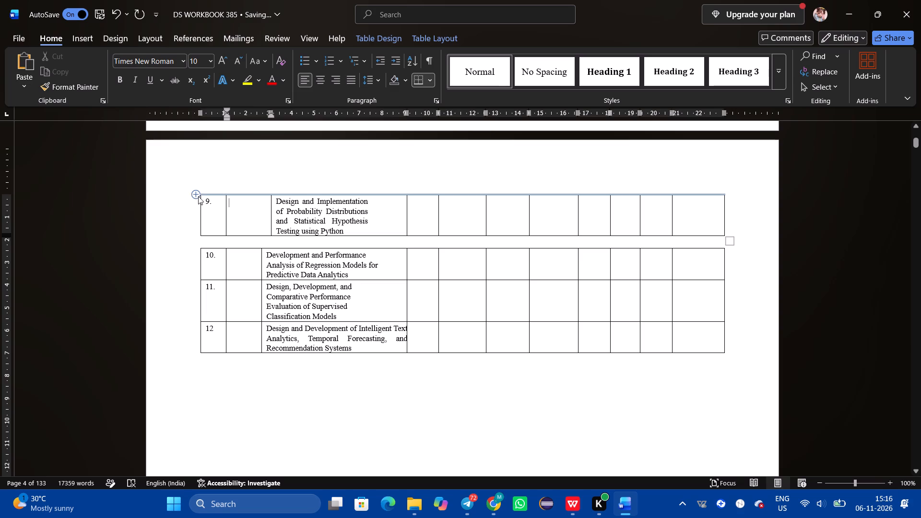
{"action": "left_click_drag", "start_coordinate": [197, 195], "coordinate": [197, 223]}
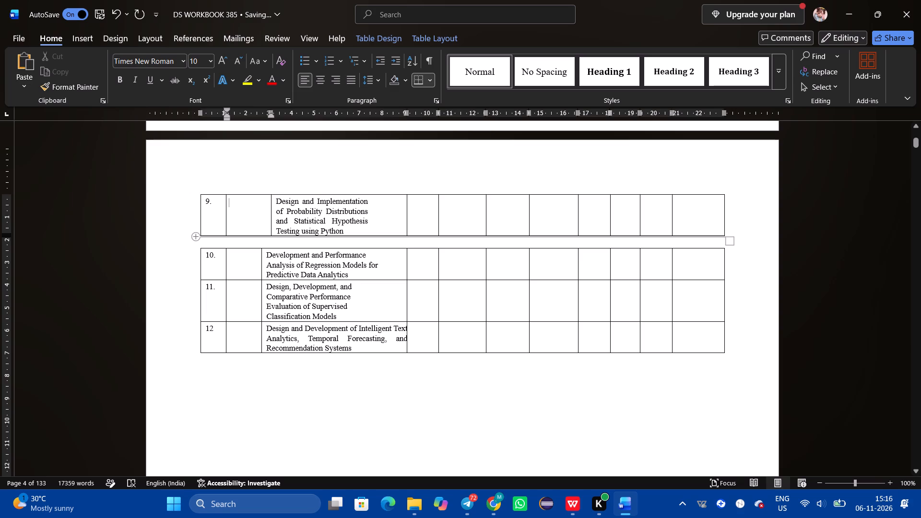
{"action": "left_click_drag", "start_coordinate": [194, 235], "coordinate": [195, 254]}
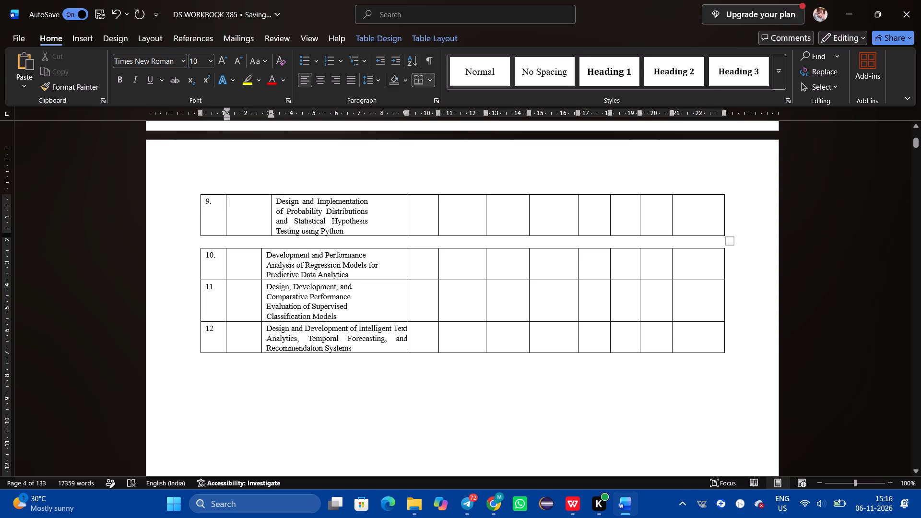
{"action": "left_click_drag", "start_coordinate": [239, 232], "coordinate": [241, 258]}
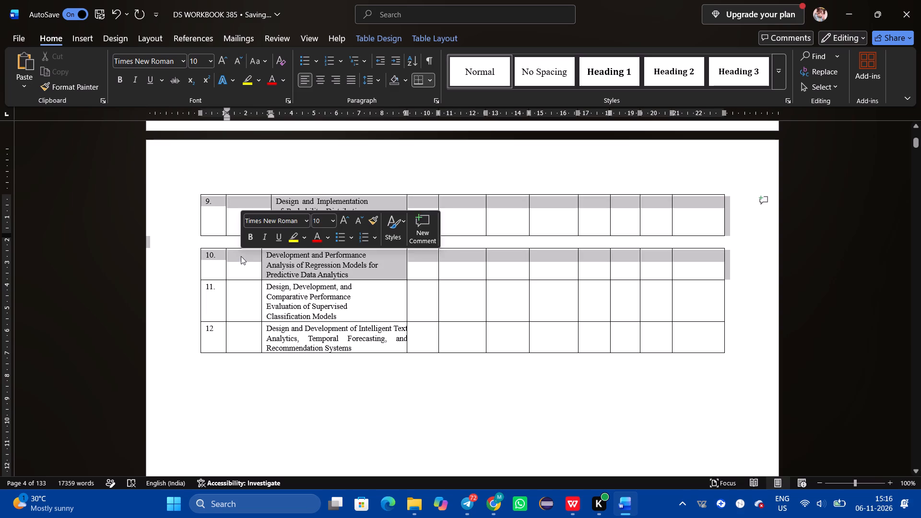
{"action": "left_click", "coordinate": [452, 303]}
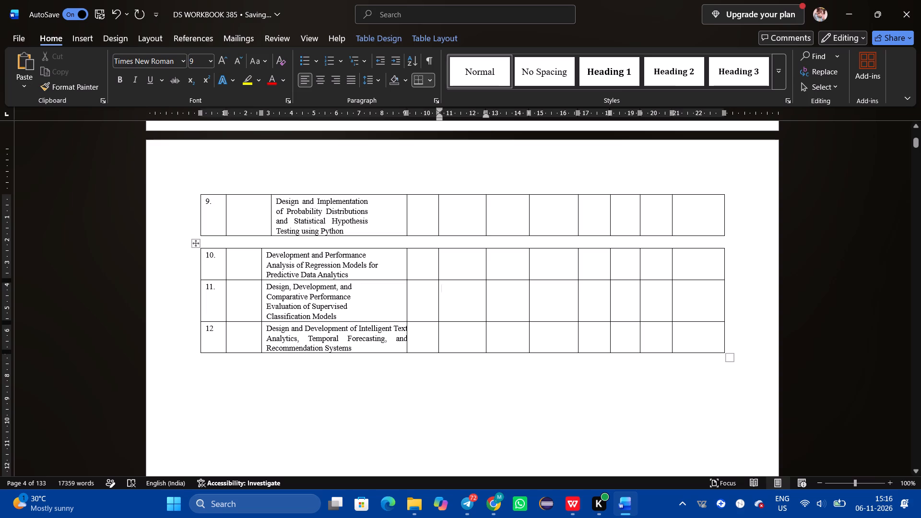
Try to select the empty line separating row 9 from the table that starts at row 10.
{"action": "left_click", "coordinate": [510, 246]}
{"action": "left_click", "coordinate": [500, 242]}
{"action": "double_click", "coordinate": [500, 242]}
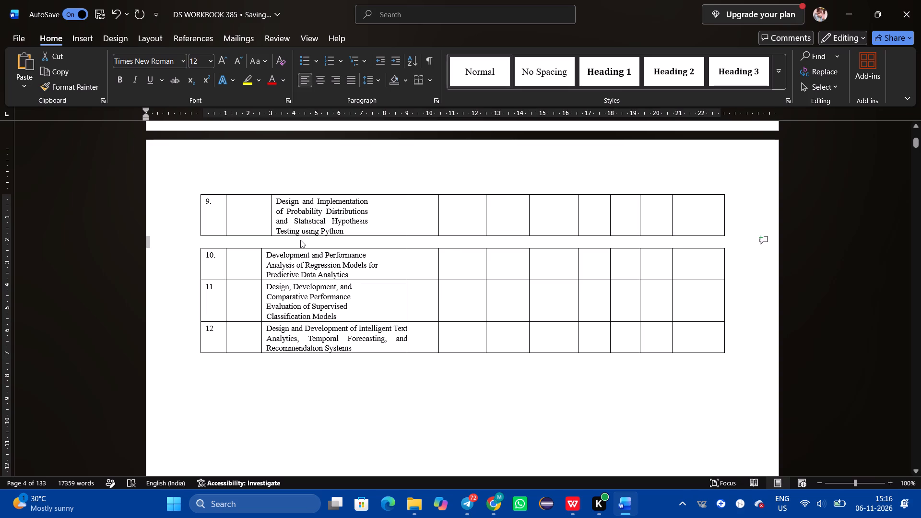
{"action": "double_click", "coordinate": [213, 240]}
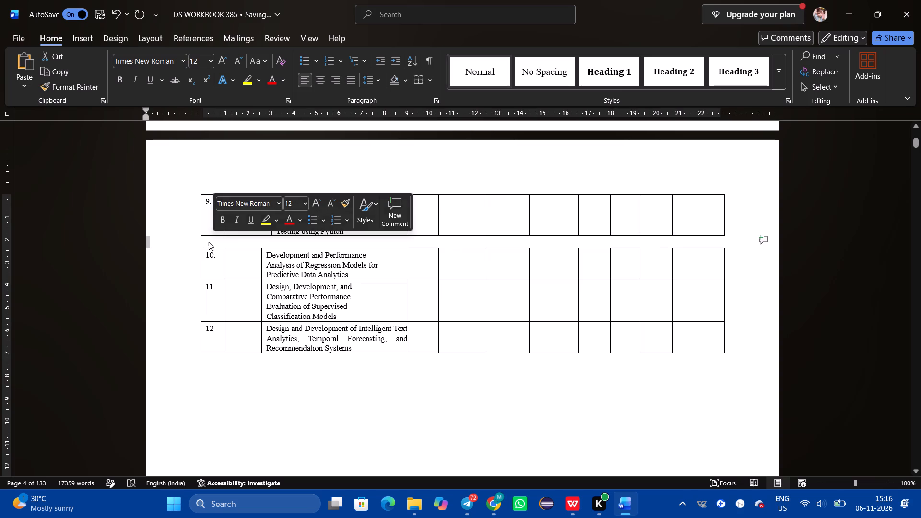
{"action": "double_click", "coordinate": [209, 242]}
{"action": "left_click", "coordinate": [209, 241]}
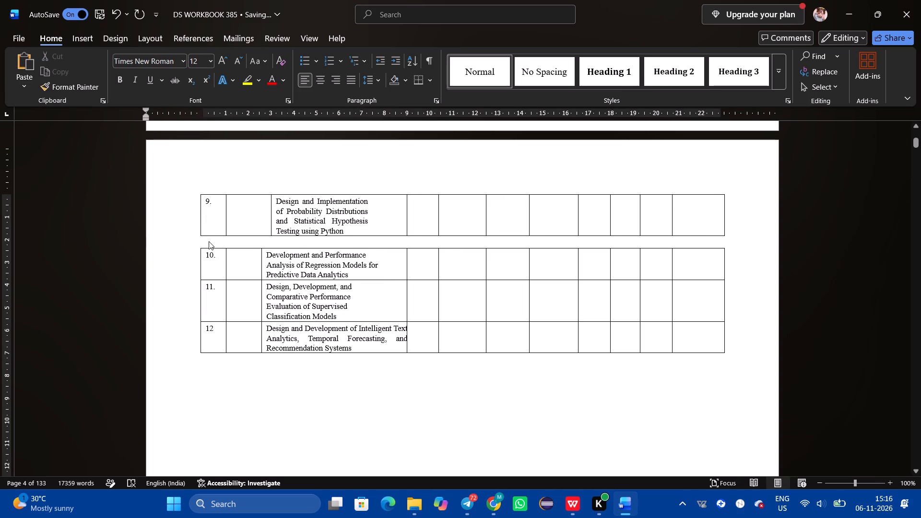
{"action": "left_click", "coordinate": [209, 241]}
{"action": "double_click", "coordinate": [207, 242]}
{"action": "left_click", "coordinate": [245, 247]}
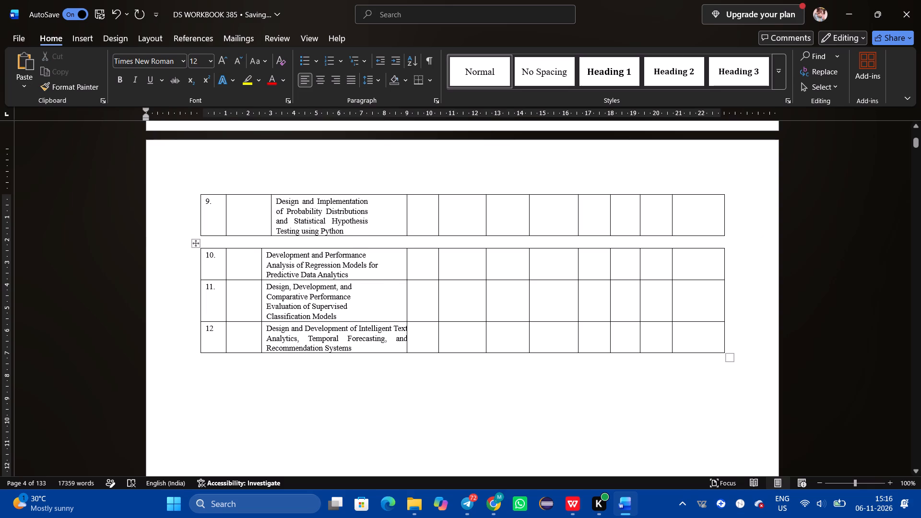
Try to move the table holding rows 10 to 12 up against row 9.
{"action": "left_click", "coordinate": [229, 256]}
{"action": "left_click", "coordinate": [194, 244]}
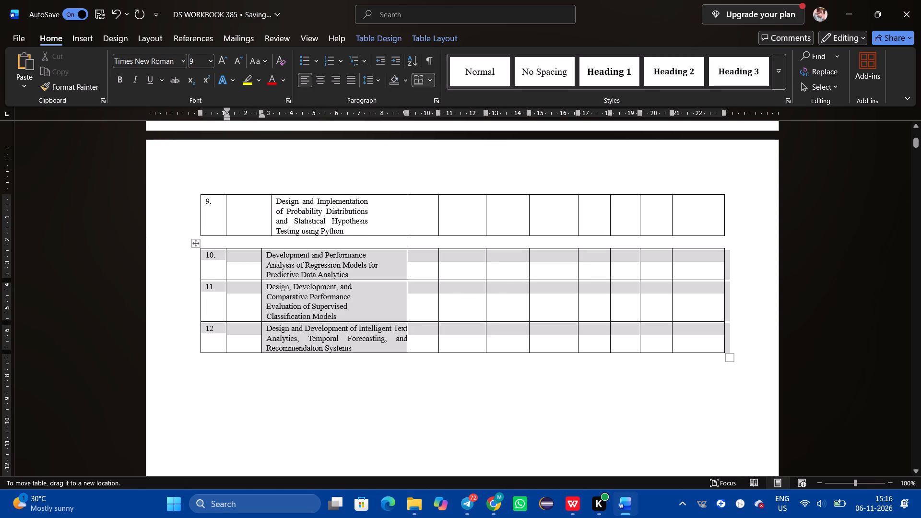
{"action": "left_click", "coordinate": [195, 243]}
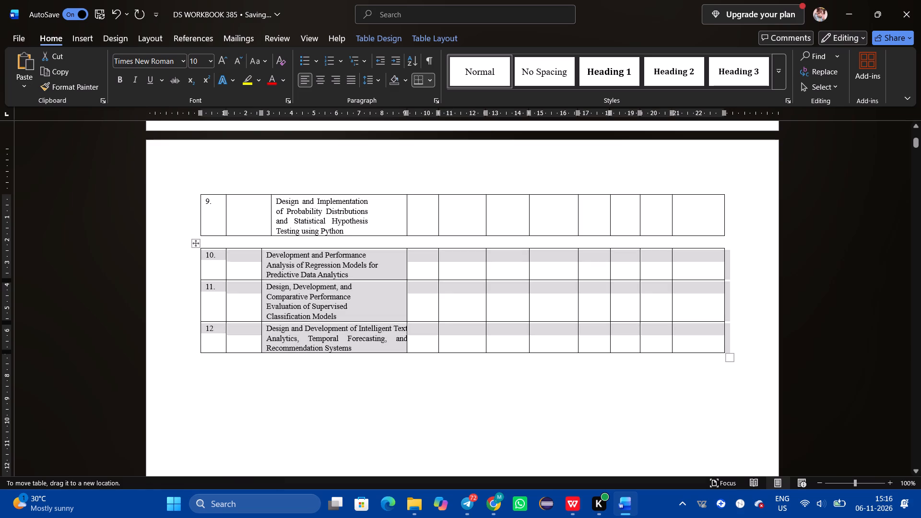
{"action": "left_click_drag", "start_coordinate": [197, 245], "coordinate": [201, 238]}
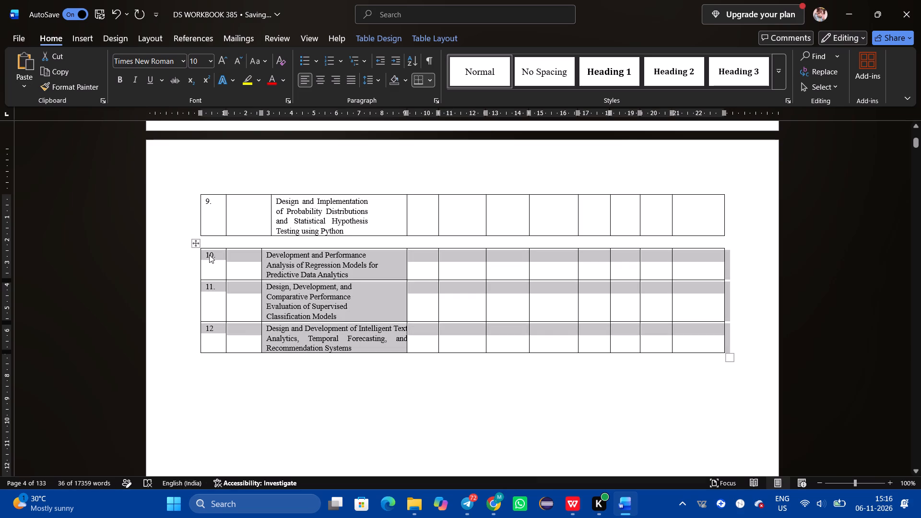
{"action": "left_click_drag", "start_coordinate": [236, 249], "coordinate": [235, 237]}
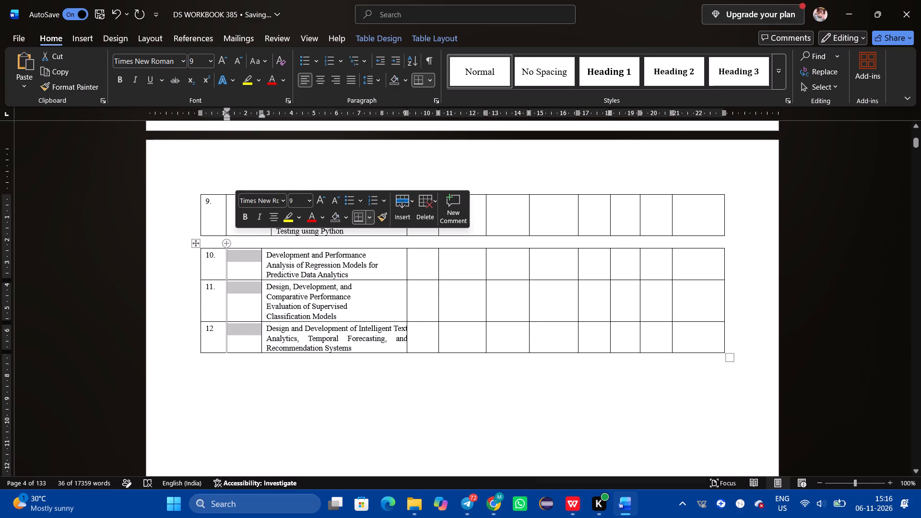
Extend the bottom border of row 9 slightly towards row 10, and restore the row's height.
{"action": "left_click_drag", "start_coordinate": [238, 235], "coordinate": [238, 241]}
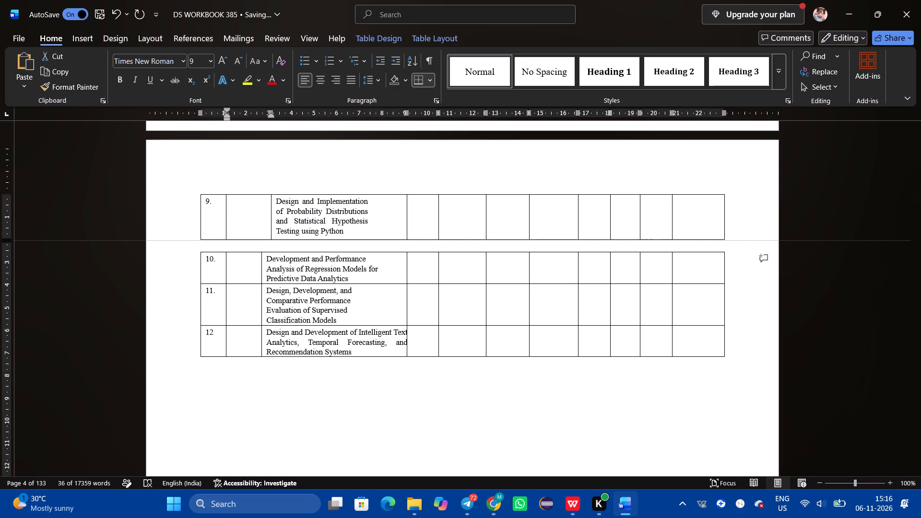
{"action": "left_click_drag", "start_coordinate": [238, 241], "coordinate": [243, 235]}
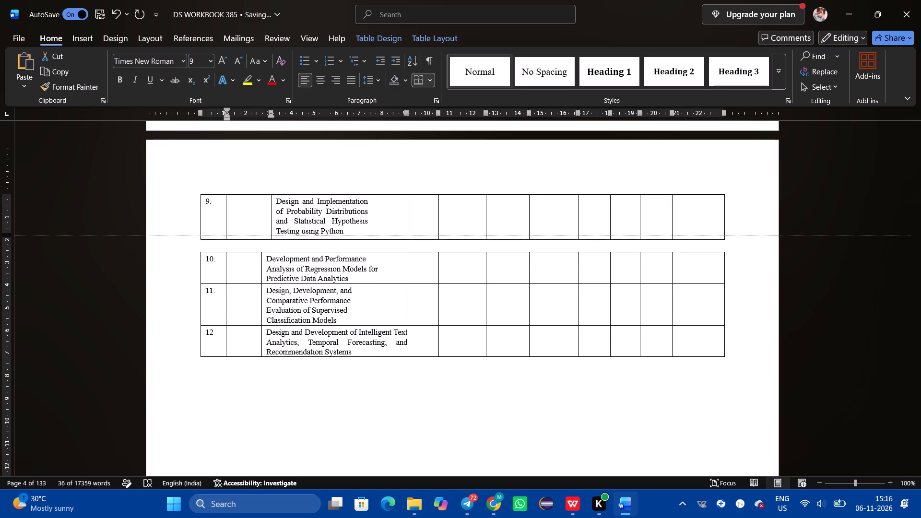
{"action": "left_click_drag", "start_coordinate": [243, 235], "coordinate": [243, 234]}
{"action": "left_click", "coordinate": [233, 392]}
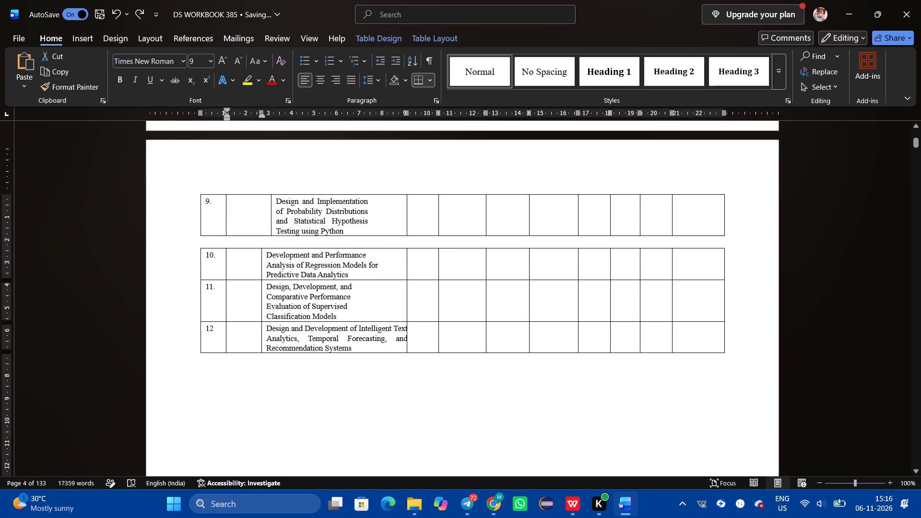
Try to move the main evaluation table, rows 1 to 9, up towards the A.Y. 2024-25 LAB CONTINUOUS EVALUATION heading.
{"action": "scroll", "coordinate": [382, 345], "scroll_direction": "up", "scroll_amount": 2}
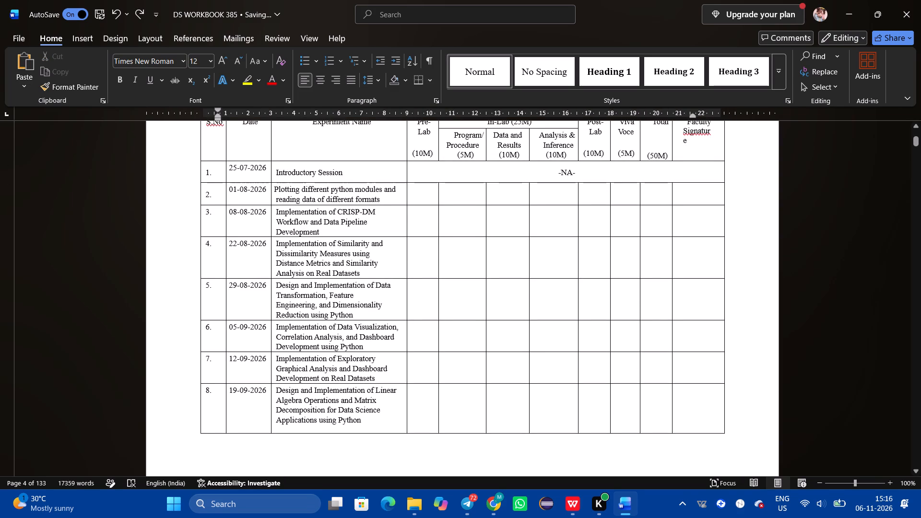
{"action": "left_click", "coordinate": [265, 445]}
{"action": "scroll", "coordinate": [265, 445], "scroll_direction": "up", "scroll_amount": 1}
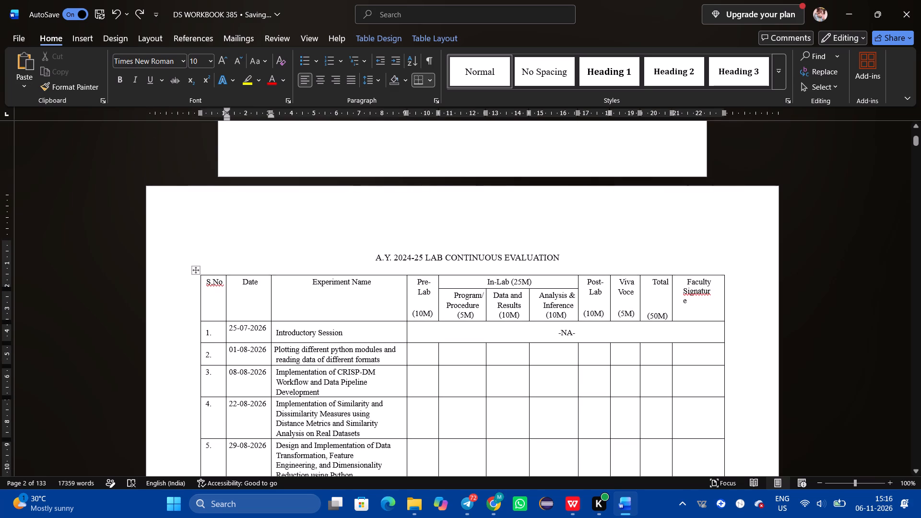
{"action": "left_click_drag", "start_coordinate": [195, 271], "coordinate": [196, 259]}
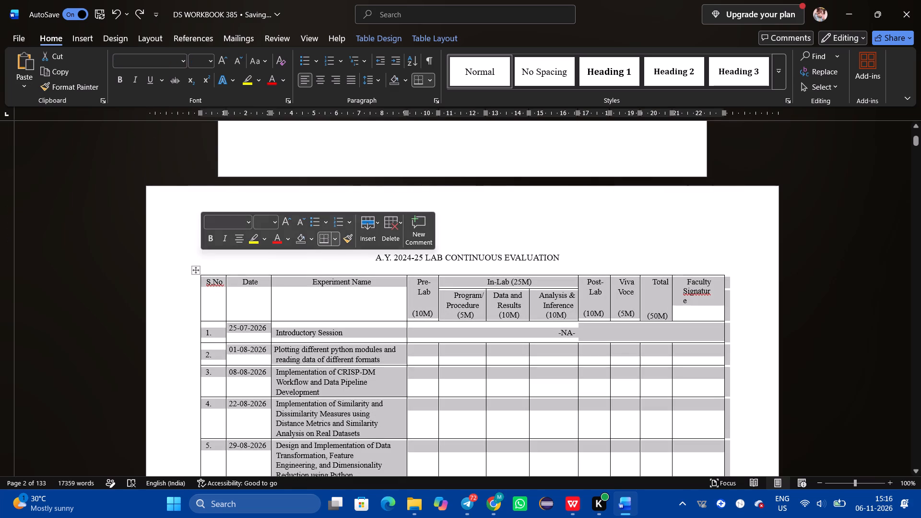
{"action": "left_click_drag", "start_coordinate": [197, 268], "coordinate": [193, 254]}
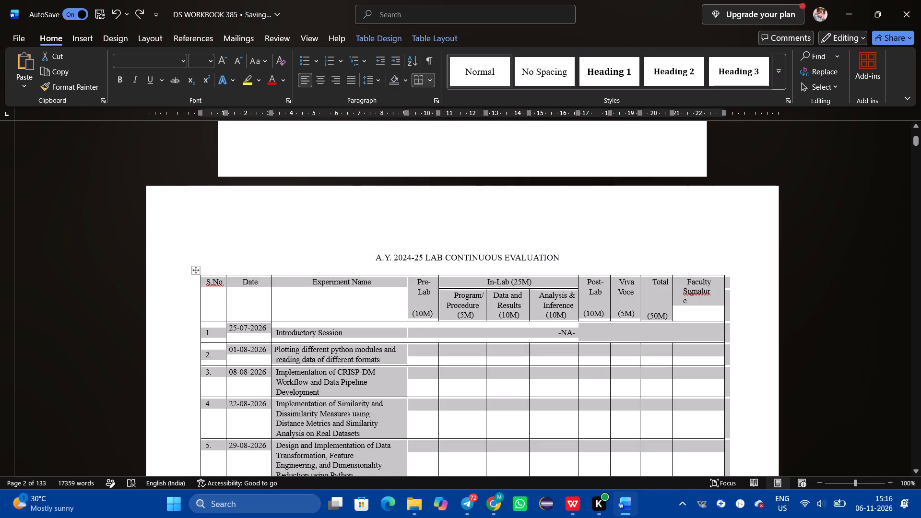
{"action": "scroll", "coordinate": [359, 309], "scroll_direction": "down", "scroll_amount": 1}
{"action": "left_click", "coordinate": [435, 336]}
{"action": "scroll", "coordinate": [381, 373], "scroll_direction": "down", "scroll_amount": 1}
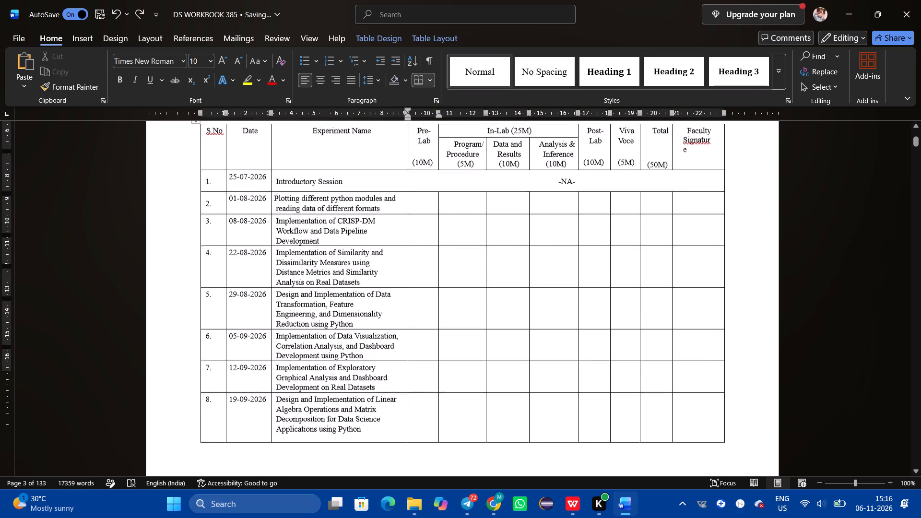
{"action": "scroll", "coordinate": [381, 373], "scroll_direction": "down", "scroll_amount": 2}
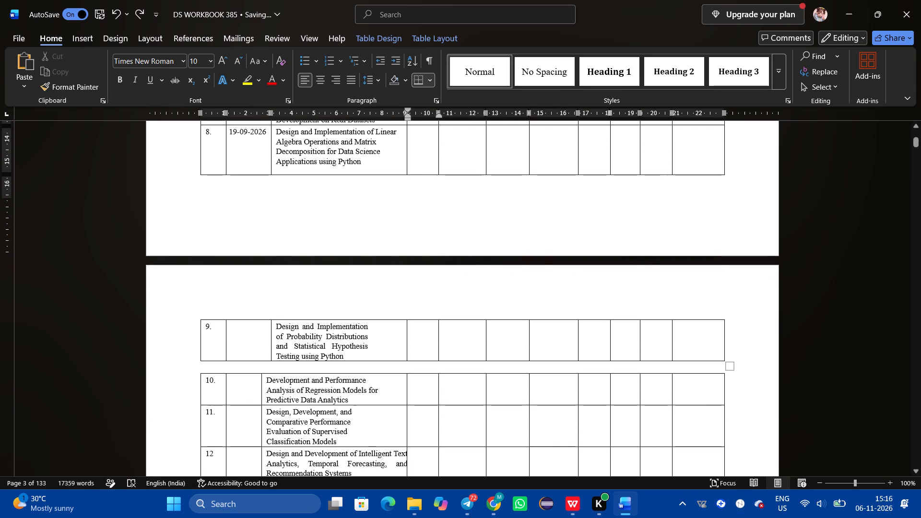
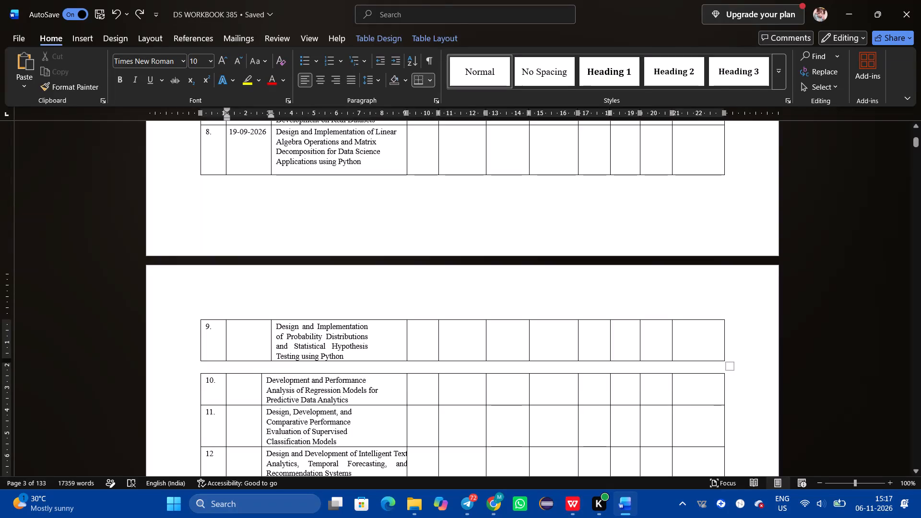
Enter 26-09-2026 as the date for experiment 9.
{"action": "type", "text": "26"}
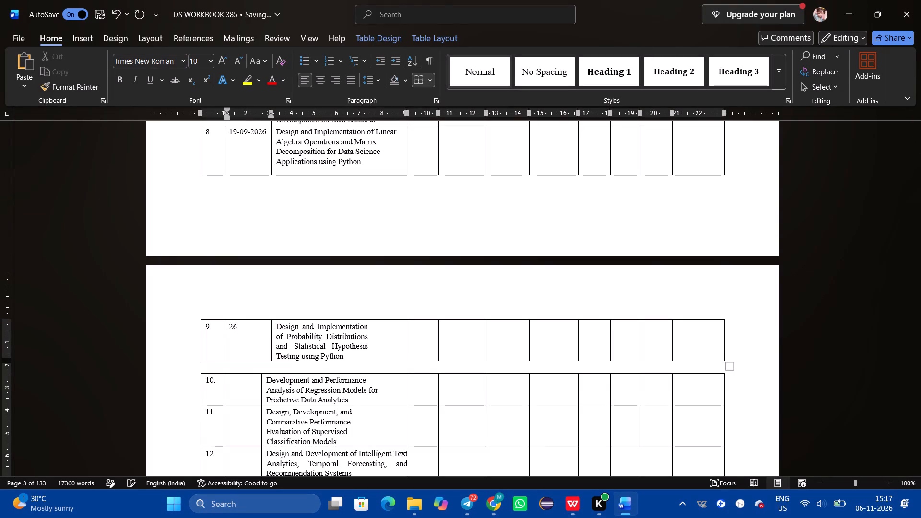
{"action": "type", "text": "-0"}
{"action": "type", "text": "9-2026"}
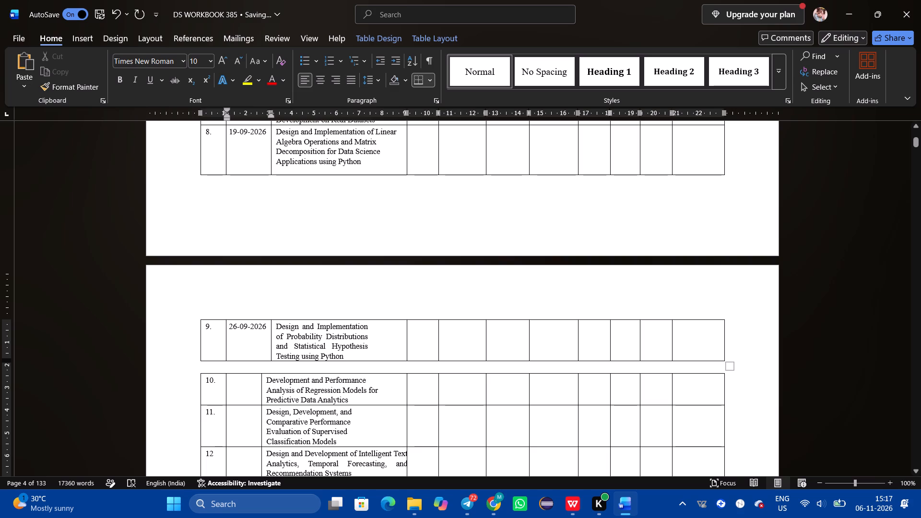
Widen the date column of the table starting at row 10 to line up with the date column of row 9.
{"action": "left_click_drag", "start_coordinate": [261, 383], "coordinate": [272, 384]}
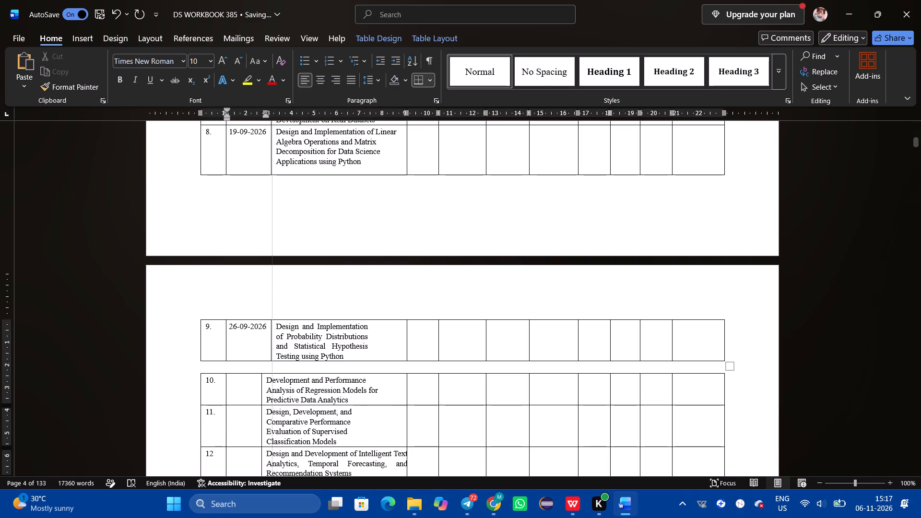
{"action": "left_click_drag", "start_coordinate": [272, 384], "coordinate": [273, 384]}
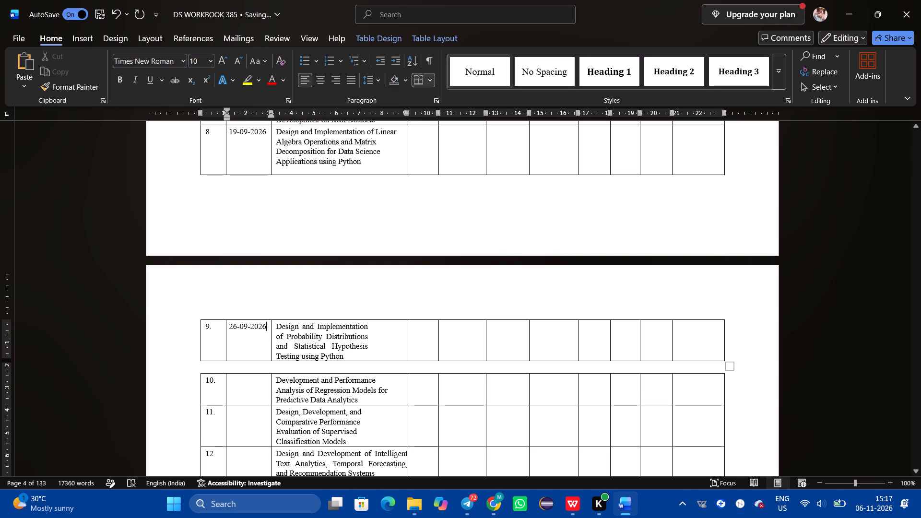
Place the cursor in the empty date cell of row 10.
{"action": "left_click", "coordinate": [235, 382]}
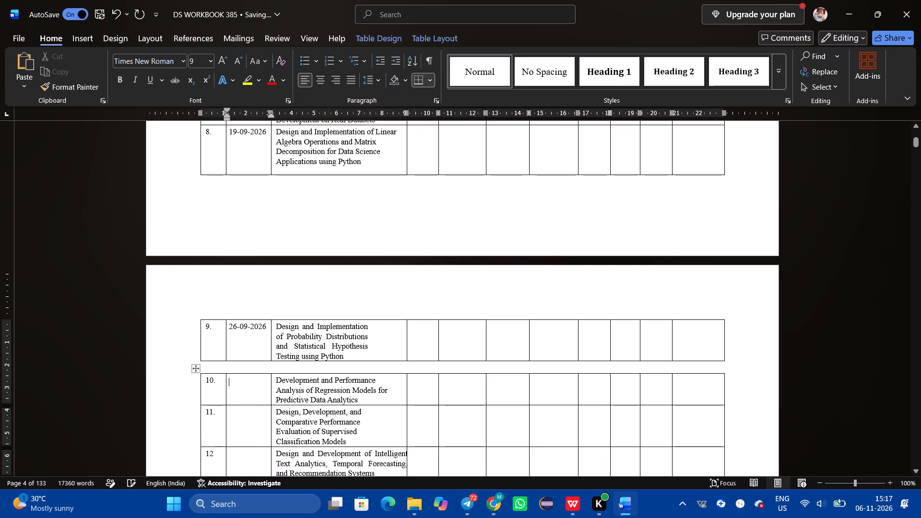
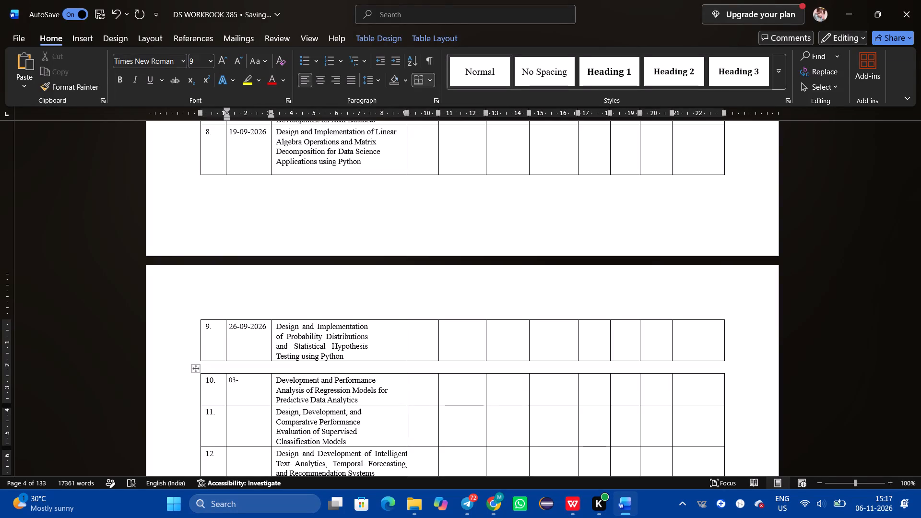
Complete the date for experiment 10 so it reads 03-10-2026.
{"action": "type", "text": "10"}
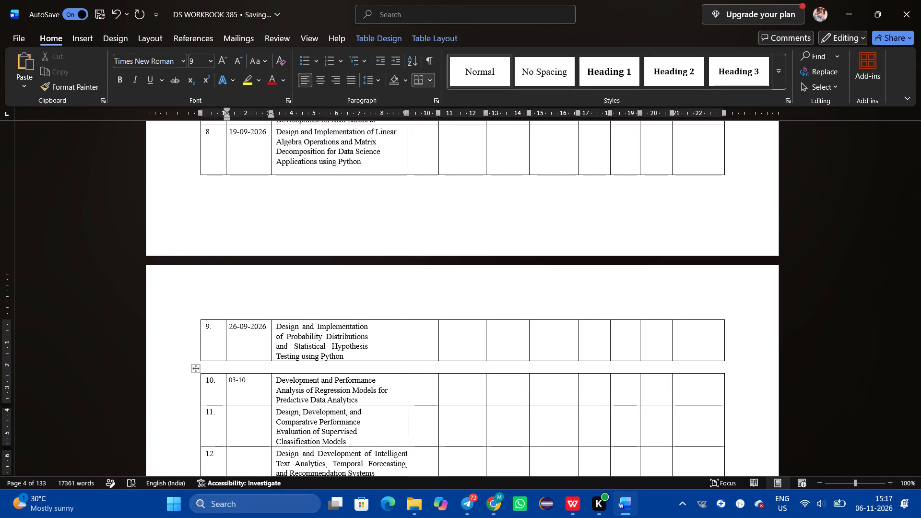
{"action": "type", "text": "-2026"}
Place the cursor in the empty date cell of row 11.
{"action": "left_click", "coordinate": [242, 410]}
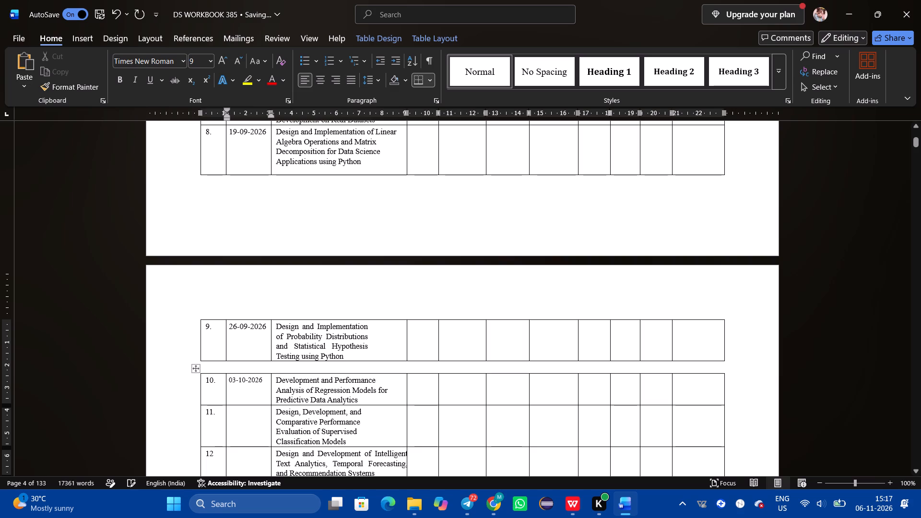
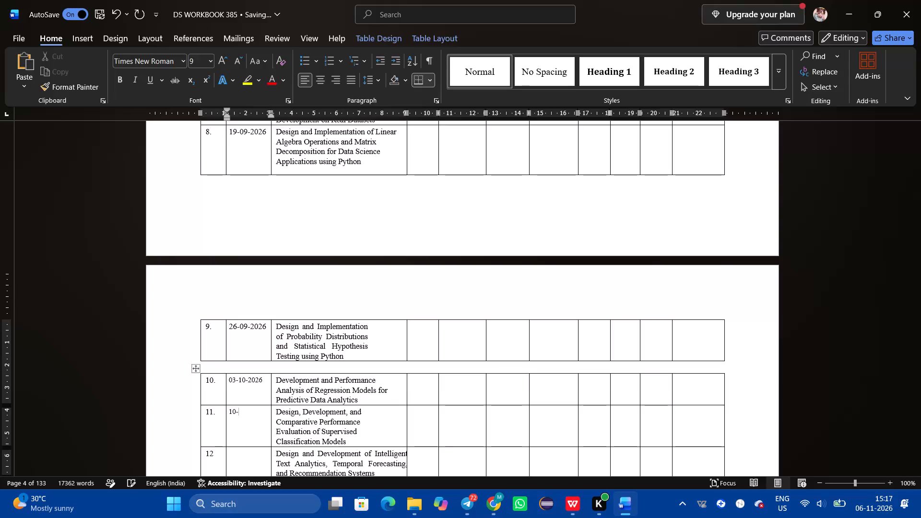
Complete the date for experiment 11 so it reads 10-10-2026.
{"action": "type", "text": "10-2026"}
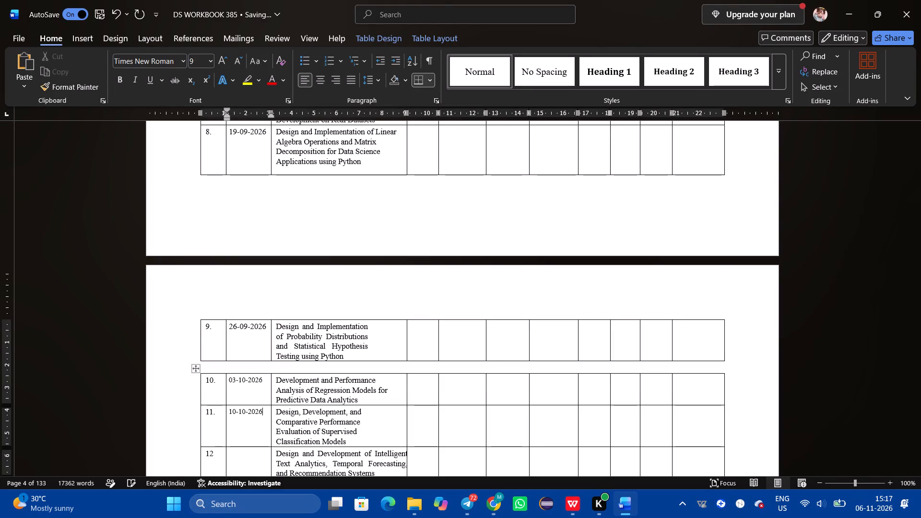
Place the cursor in the empty date cell of row 12.
{"action": "key", "text": "Down"}
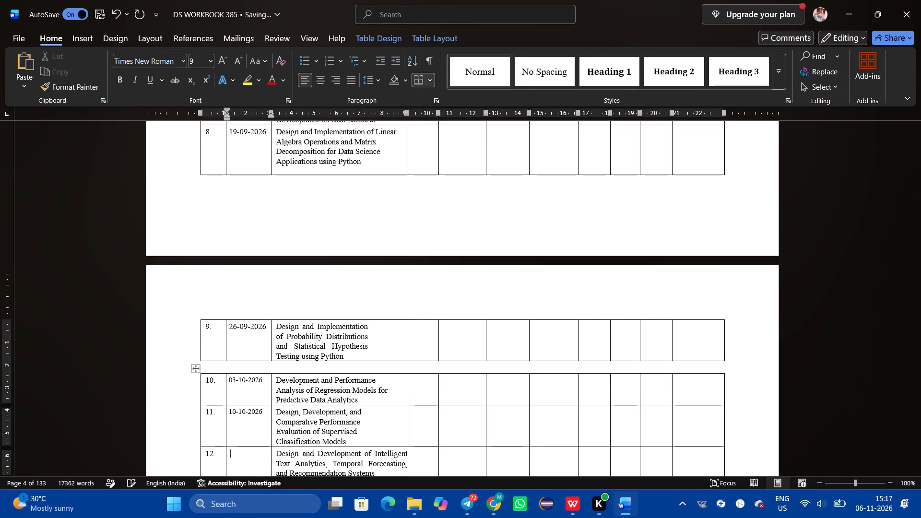
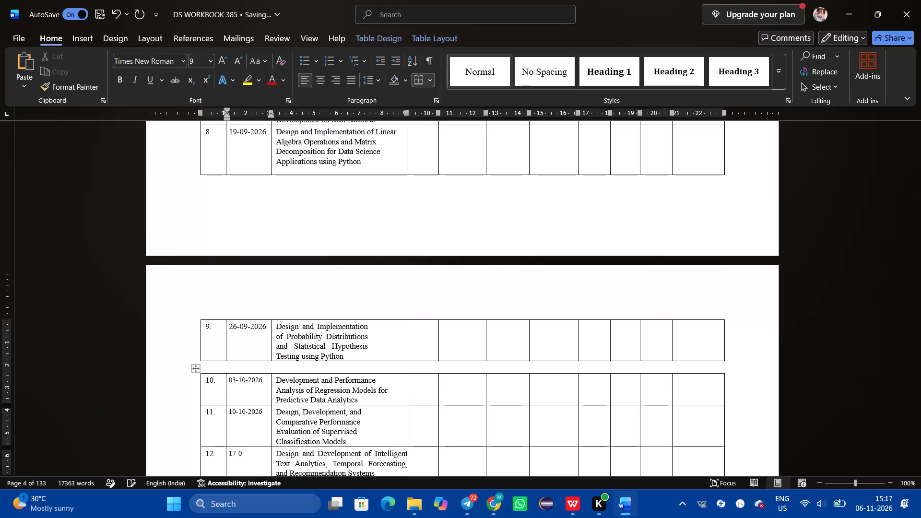
Correct the month and complete the date for experiment 12 so it reads 17-10-2026.
{"action": "key", "text": "BackSpace"}
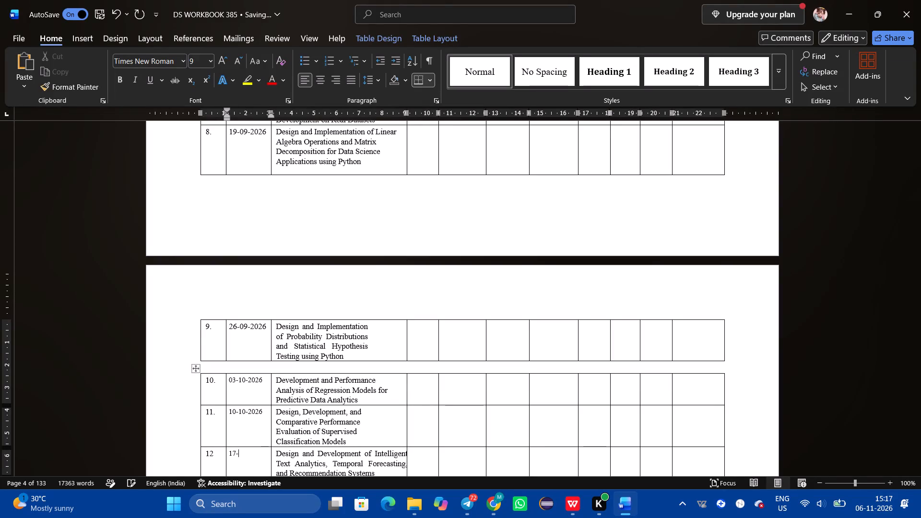
{"action": "type", "text": "10"}
{"action": "type", "text": "-2026"}
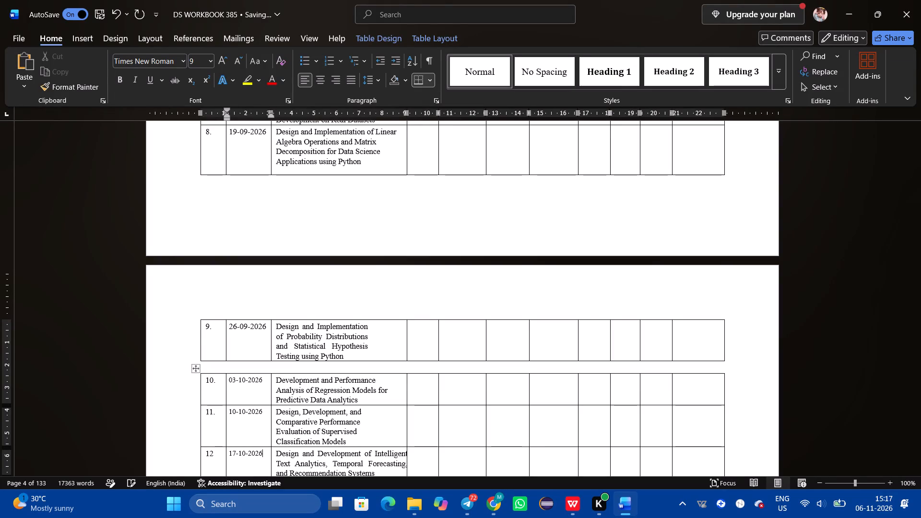
{"action": "scroll", "coordinate": [312, 426], "scroll_direction": "down", "scroll_amount": 1}
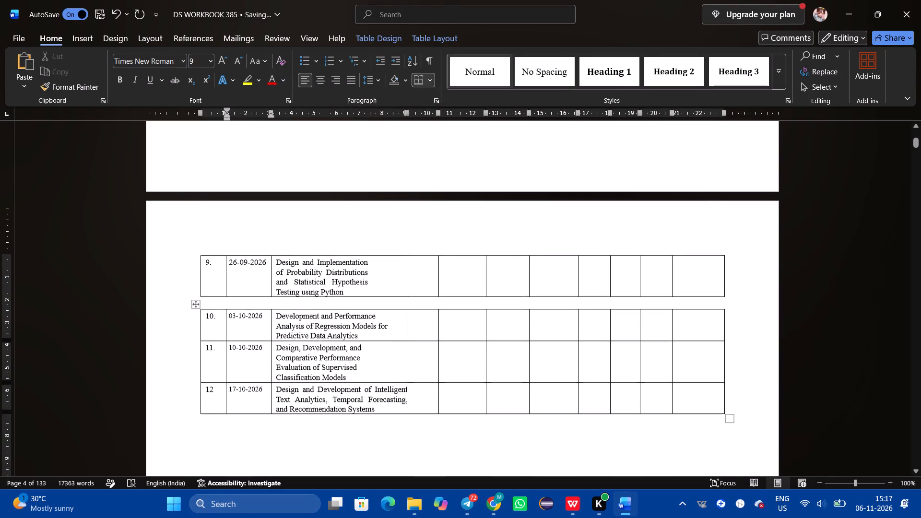
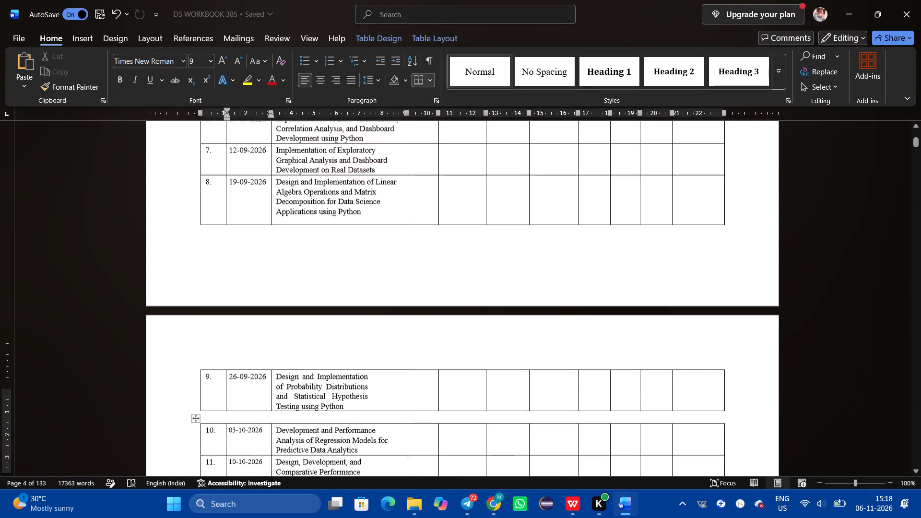
Look back over the experiment list and the dates entered from the start of the lab continuous evaluation table.
{"action": "scroll", "coordinate": [312, 426], "scroll_direction": "up", "scroll_amount": 7}
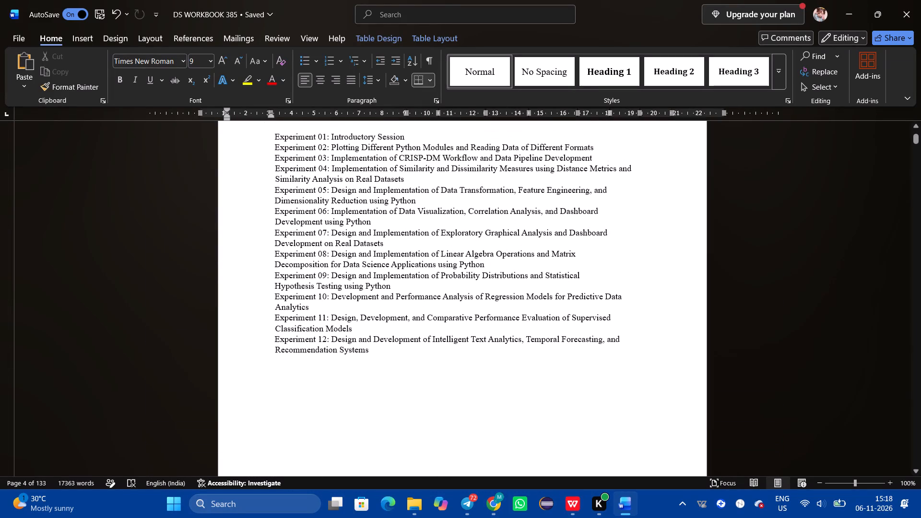
{"action": "scroll", "coordinate": [344, 335], "scroll_direction": "right", "scroll_amount": 1}
{"action": "scroll", "coordinate": [344, 335], "scroll_direction": "down", "scroll_amount": 1}
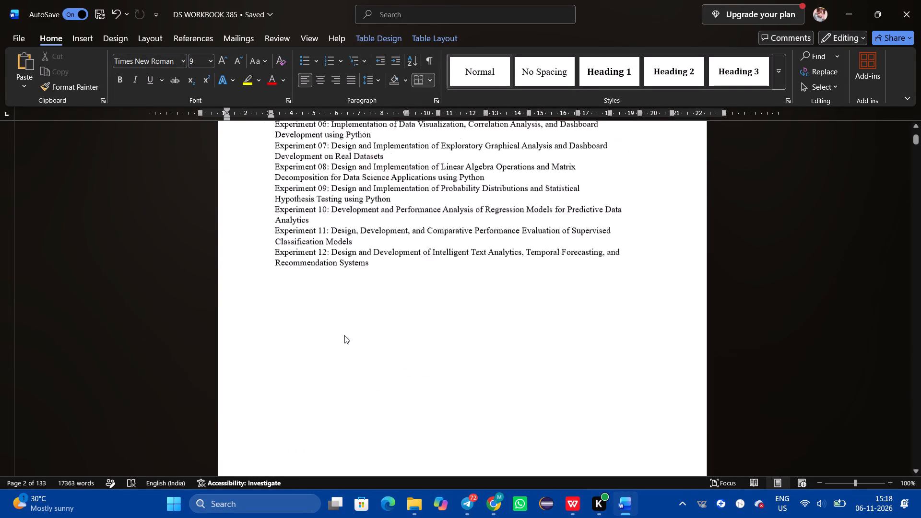
{"action": "scroll", "coordinate": [344, 335], "scroll_direction": "down", "scroll_amount": 2}
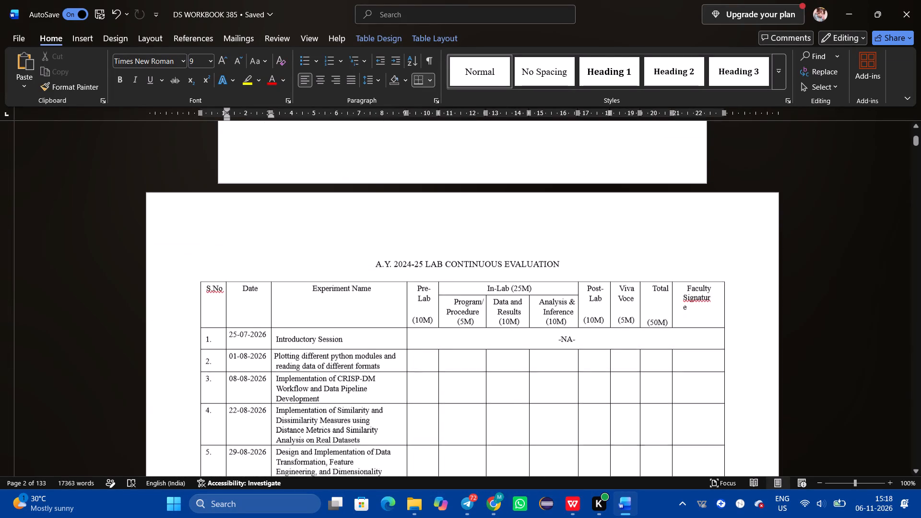
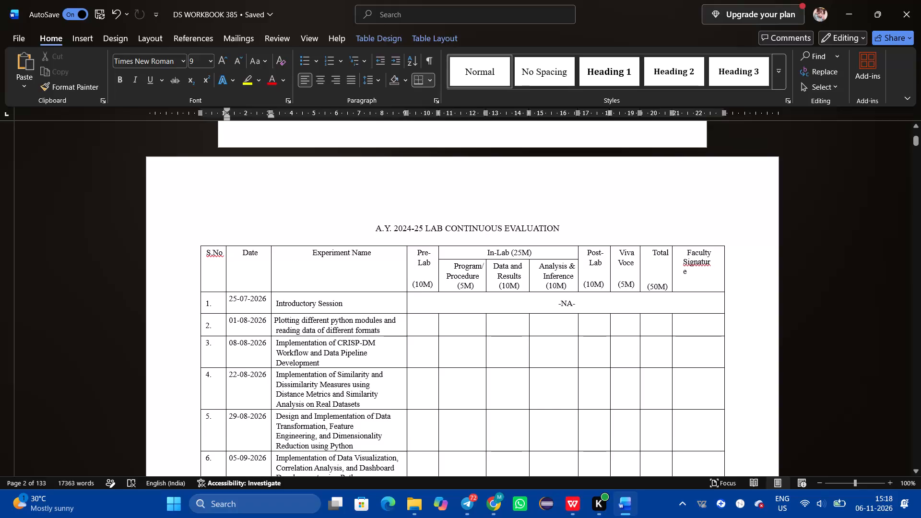
Resize the lab continuous evaluation table holding rows 1 to 9, making it shorter so row 9 starts on the first page.
{"action": "left_click", "coordinate": [583, 301]}
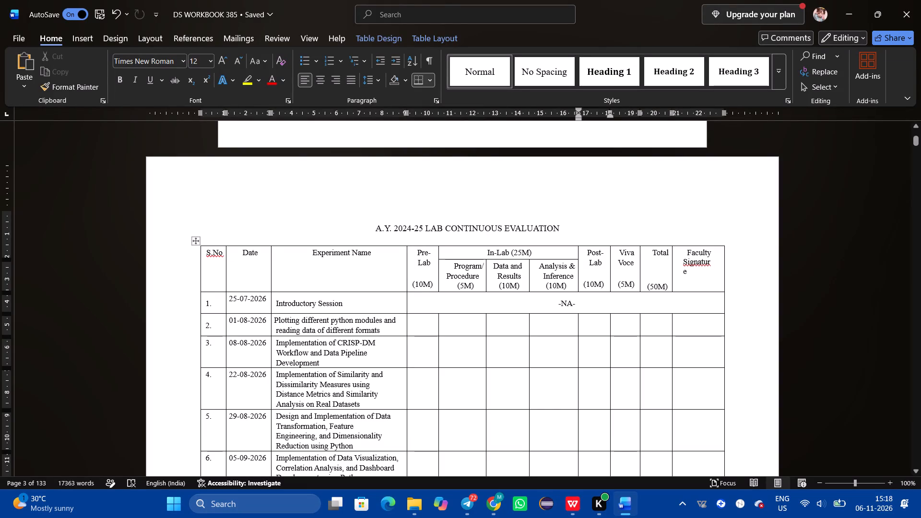
{"action": "scroll", "coordinate": [474, 361], "scroll_direction": "down", "scroll_amount": 1}
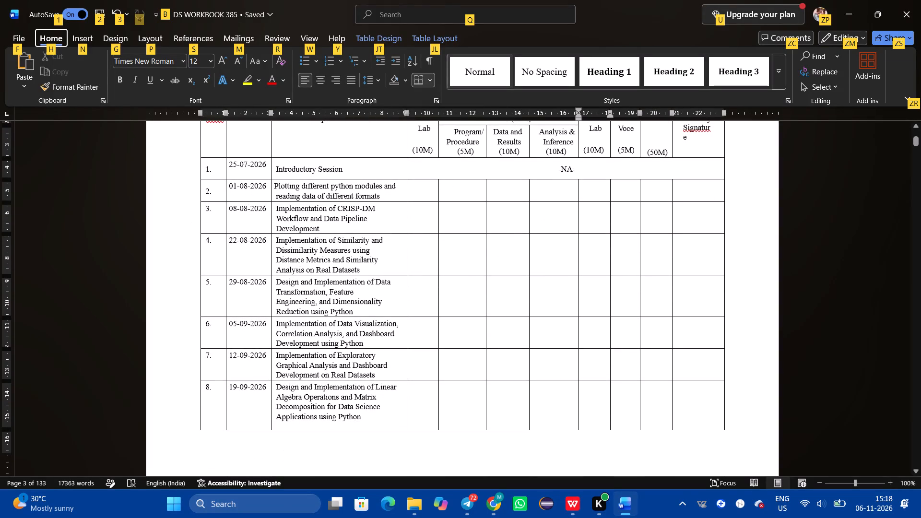
{"action": "scroll", "coordinate": [474, 361], "scroll_direction": "down", "scroll_amount": 3}
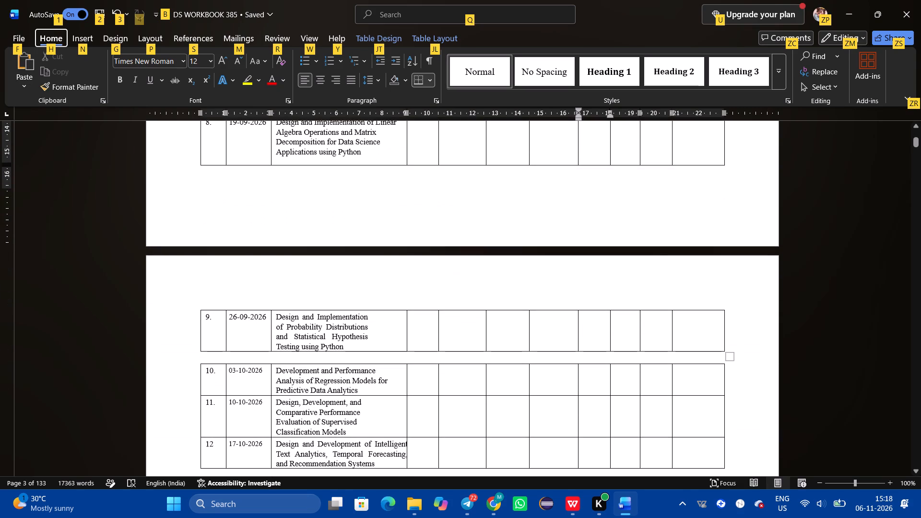
{"action": "left_click_drag", "start_coordinate": [732, 359], "coordinate": [743, 244]}
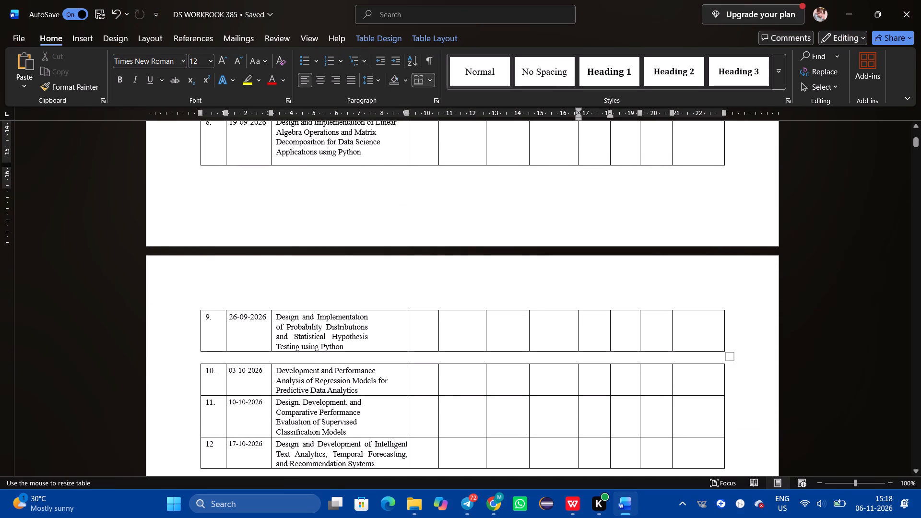
{"action": "left_click_drag", "start_coordinate": [743, 244], "coordinate": [729, 209]}
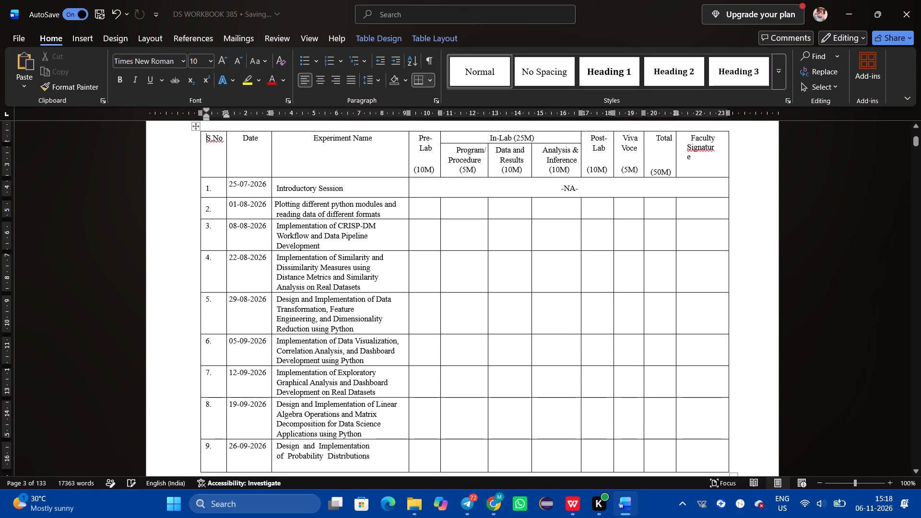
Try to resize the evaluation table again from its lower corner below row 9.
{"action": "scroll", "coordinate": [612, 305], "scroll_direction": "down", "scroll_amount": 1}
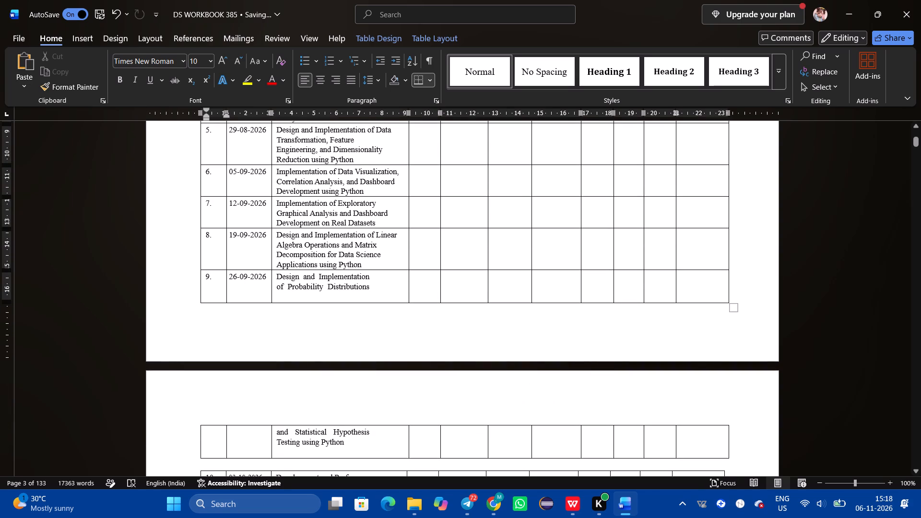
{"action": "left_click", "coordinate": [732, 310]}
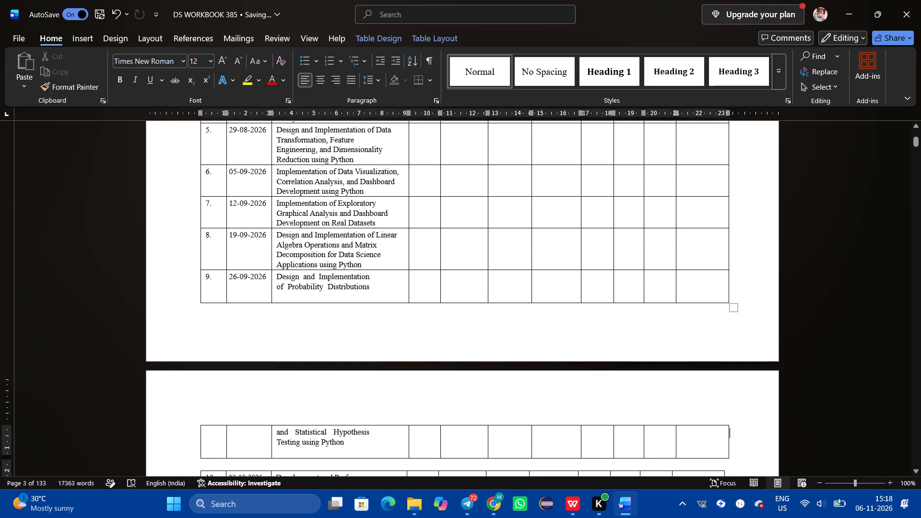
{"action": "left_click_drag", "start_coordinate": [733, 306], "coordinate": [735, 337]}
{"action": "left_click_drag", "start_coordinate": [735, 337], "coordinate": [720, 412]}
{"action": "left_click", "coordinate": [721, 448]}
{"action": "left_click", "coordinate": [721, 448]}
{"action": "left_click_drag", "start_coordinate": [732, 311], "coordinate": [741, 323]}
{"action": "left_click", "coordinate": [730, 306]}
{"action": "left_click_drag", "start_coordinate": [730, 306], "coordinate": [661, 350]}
Copy "and Statistical Hypothesis Testing using Python" in row 9 and insert line breaks ahead of it, after "Probability Distributions".
{"action": "scroll", "coordinate": [430, 416], "scroll_direction": "down", "scroll_amount": 1}
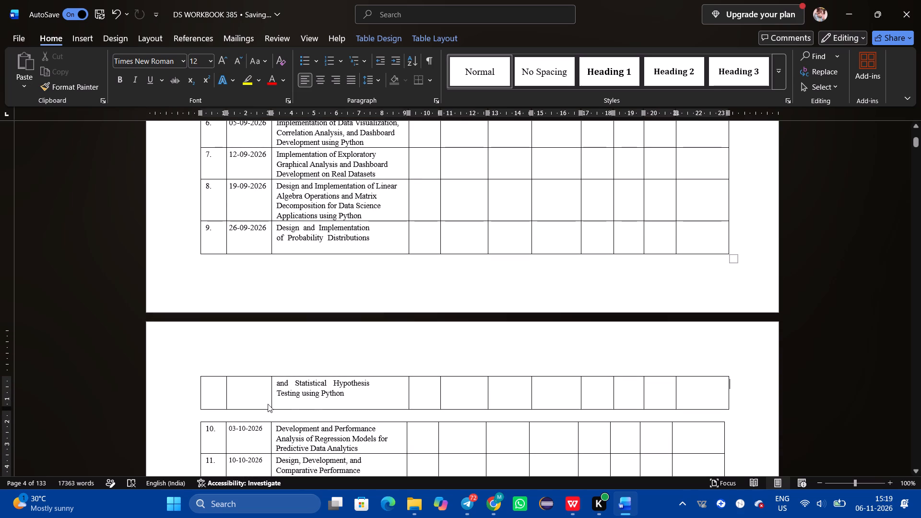
{"action": "left_click_drag", "start_coordinate": [345, 397], "coordinate": [276, 380]}
{"action": "key", "text": "ctrl+c"}
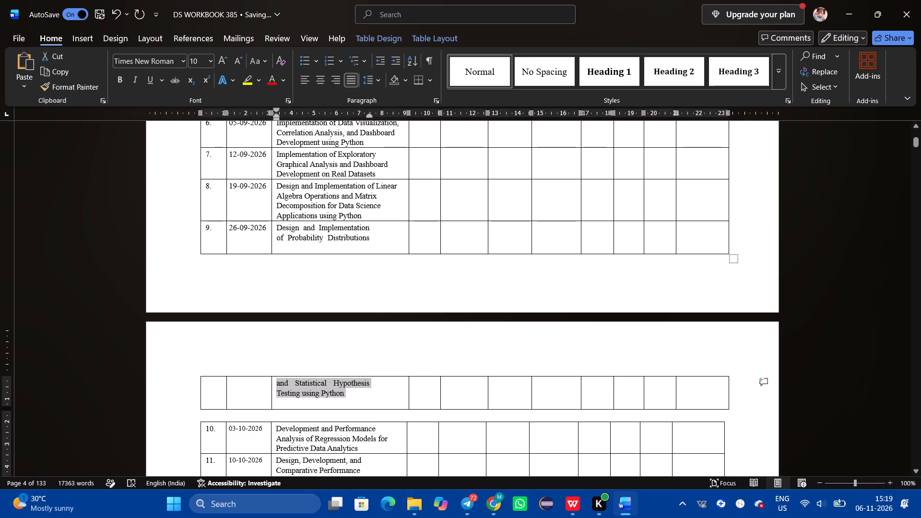
{"action": "left_click", "coordinate": [371, 238]}
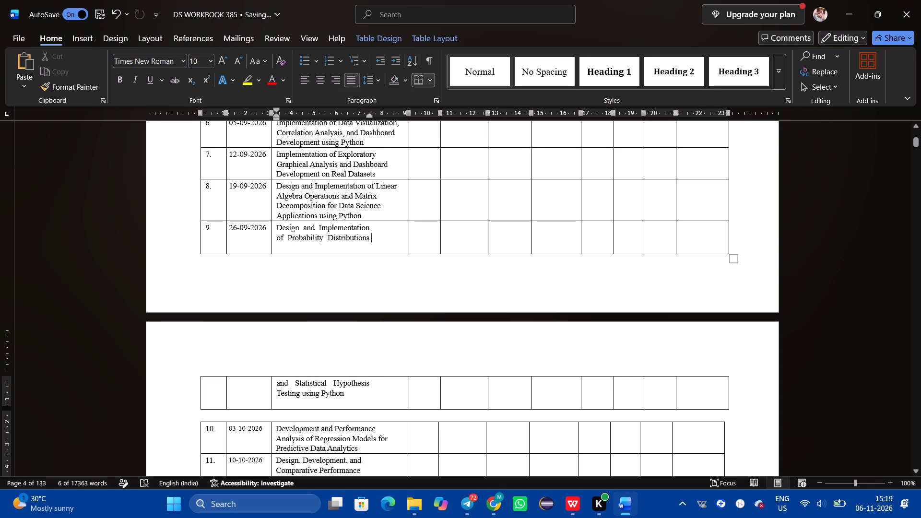
{"action": "left_click", "coordinate": [371, 238]}
{"action": "key", "text": "Return"}
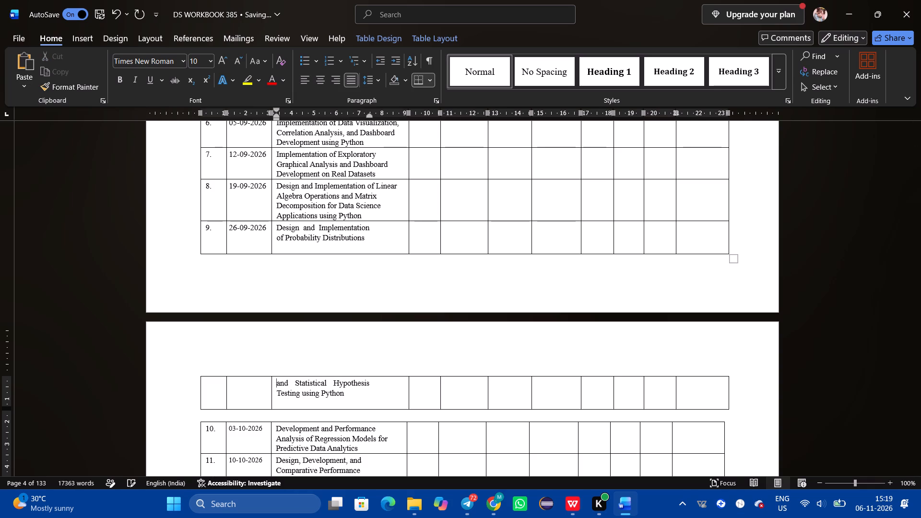
{"action": "key", "text": "Return"}
{"action": "key", "text": "ctrl+z"}
{"action": "key", "text": "Return"}
{"action": "key", "text": "Return"}
{"action": "key", "text": "Return"}
{"action": "key", "text": "Return"}
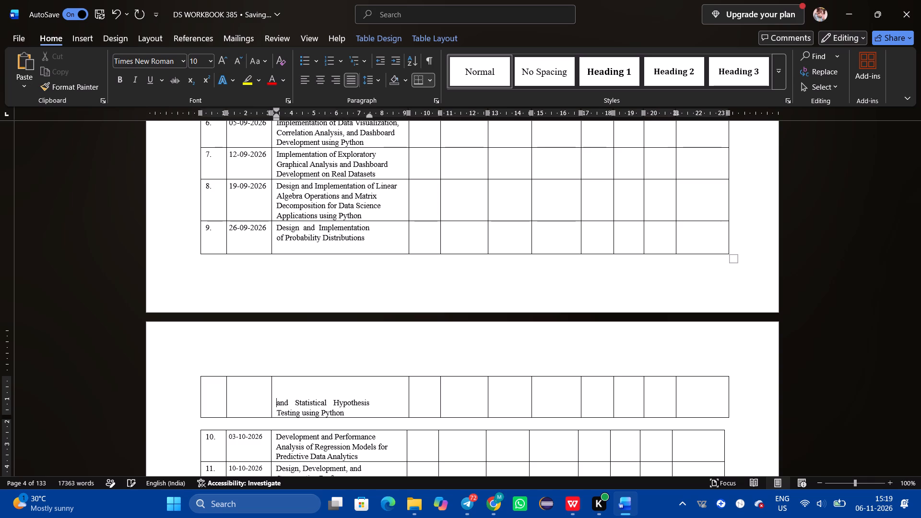
Remove the extra blank lines before "and Statistical Hypothesis Testing using Python" in row 9, keeping the word "Distributions" intact.
{"action": "key", "text": "BackSpace"}
{"action": "key", "text": "BackSpace"}
{"action": "key", "text": "BackSpace"}
{"action": "key", "text": "BackSpace"}
{"action": "key", "text": "BackSpace"}
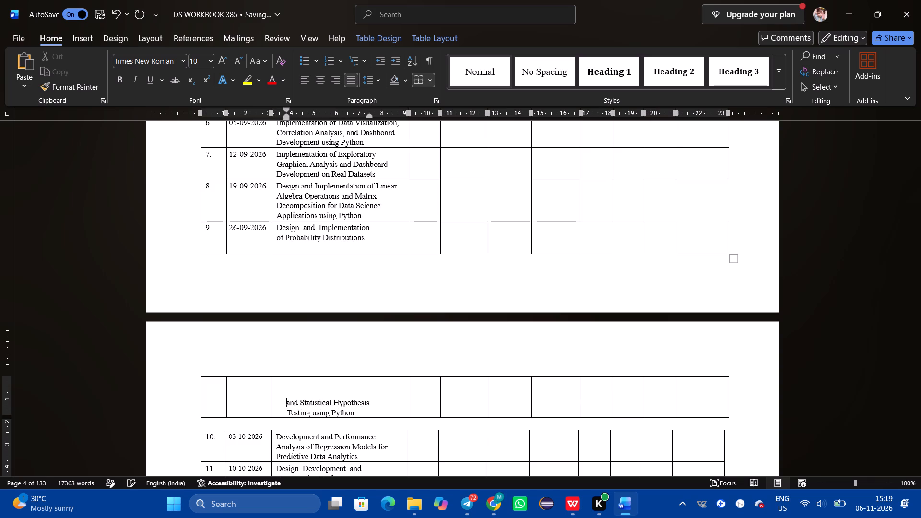
{"action": "key", "text": "BackSpace"}
{"action": "key", "text": "BackSpace"}
{"action": "key", "text": "BackSpace"}
{"action": "key", "text": "BackSpace"}
{"action": "key", "text": "BackSpace"}
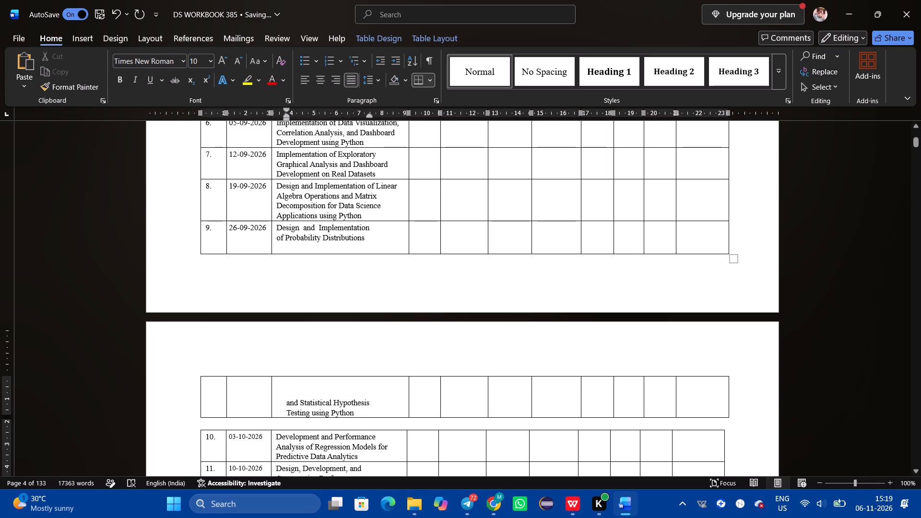
{"action": "left_click", "coordinate": [299, 392]}
{"action": "key", "text": "BackSpace"}
{"action": "key", "text": "BackSpace"}
{"action": "key", "text": "BackSpace"}
{"action": "key", "text": "BackSpace"}
{"action": "key", "text": "BackSpace"}
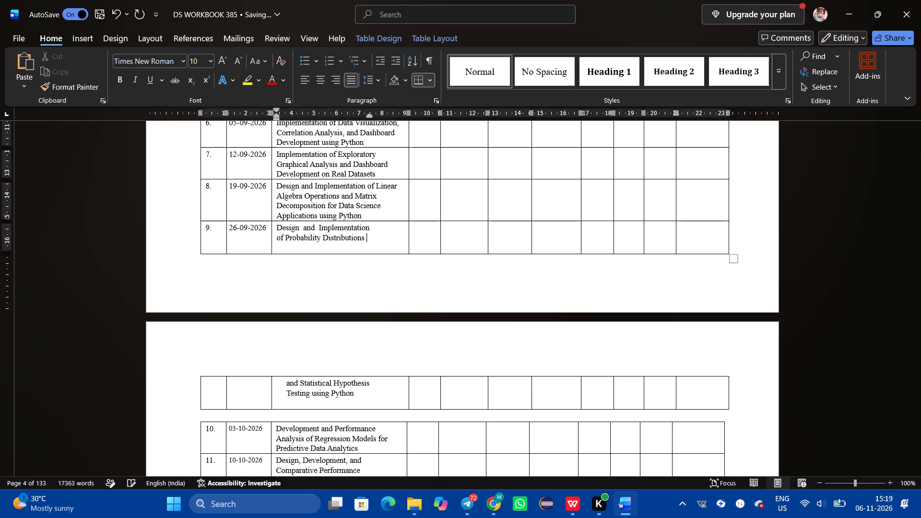
{"action": "key", "text": "BackSpace"}
{"action": "key", "text": "BackSpace"}
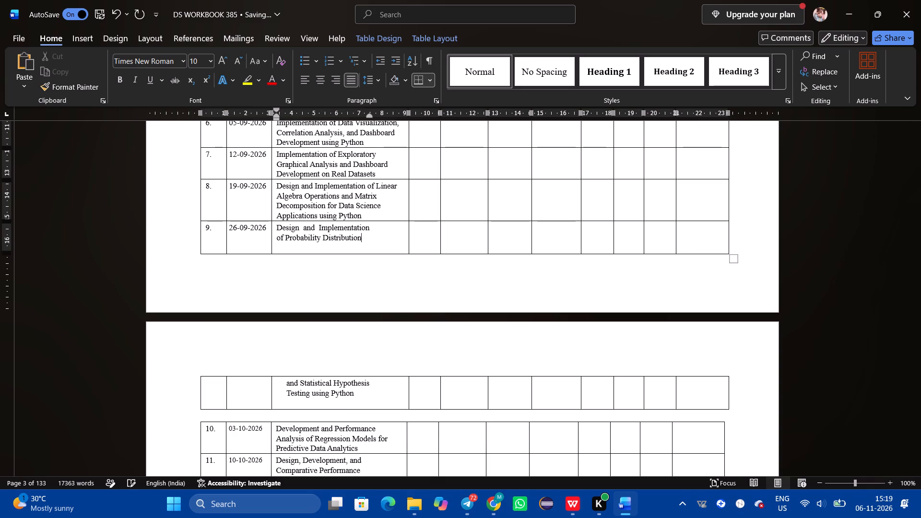
{"action": "key", "text": "ctrl+z"}
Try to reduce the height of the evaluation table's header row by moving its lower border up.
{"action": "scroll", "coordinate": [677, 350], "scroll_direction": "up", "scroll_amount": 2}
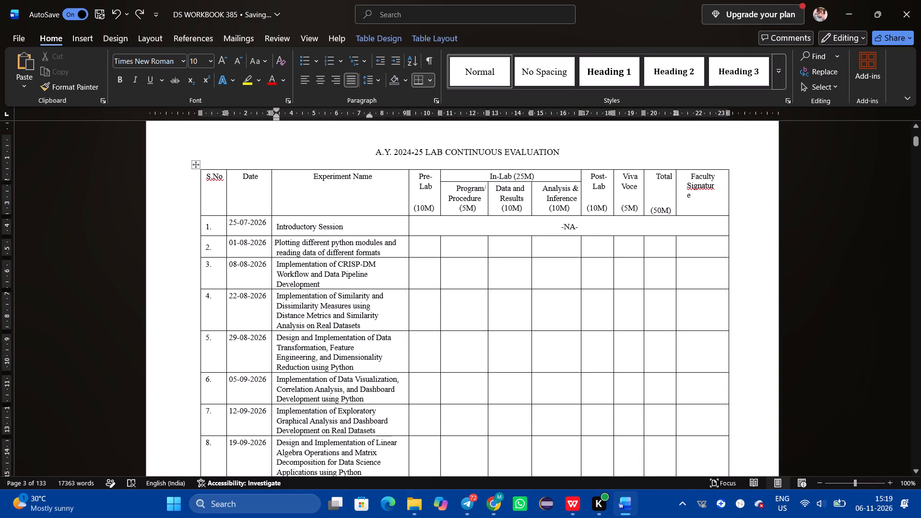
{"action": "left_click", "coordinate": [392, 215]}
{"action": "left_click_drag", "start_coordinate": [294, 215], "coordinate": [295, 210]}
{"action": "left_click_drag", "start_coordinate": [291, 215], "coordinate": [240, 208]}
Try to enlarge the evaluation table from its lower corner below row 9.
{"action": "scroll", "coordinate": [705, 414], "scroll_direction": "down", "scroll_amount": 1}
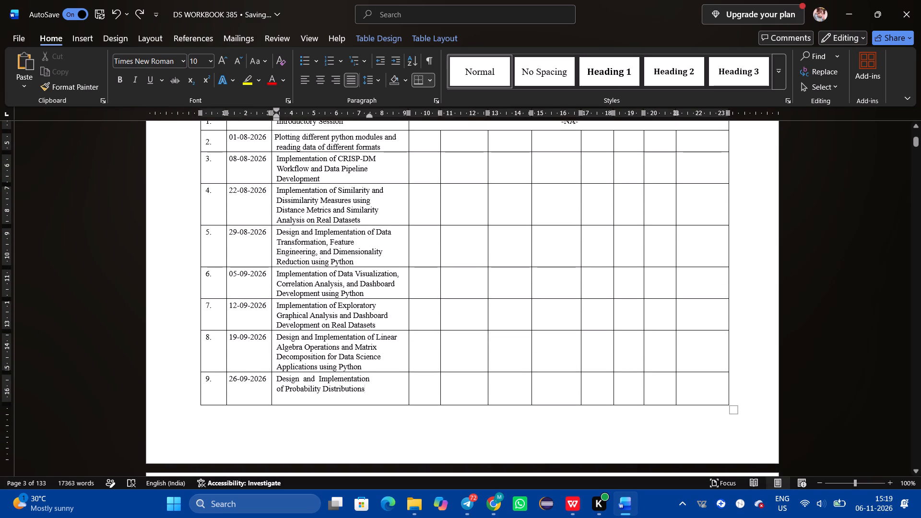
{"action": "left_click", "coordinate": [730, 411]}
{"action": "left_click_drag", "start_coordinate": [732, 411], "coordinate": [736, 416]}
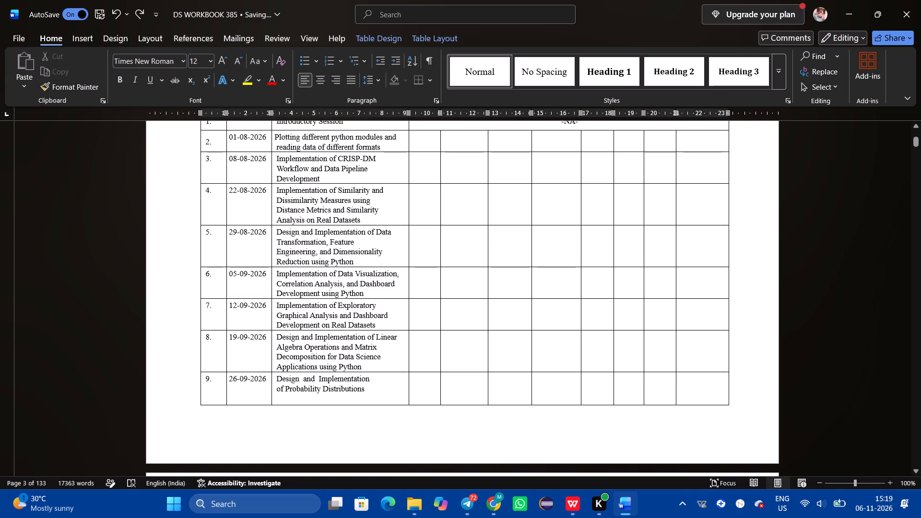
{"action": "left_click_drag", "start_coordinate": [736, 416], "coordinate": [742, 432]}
Widen the Experiment Name column slightly by moving its border with the Pre-Lab column.
{"action": "left_click_drag", "start_coordinate": [409, 288], "coordinate": [412, 288]}
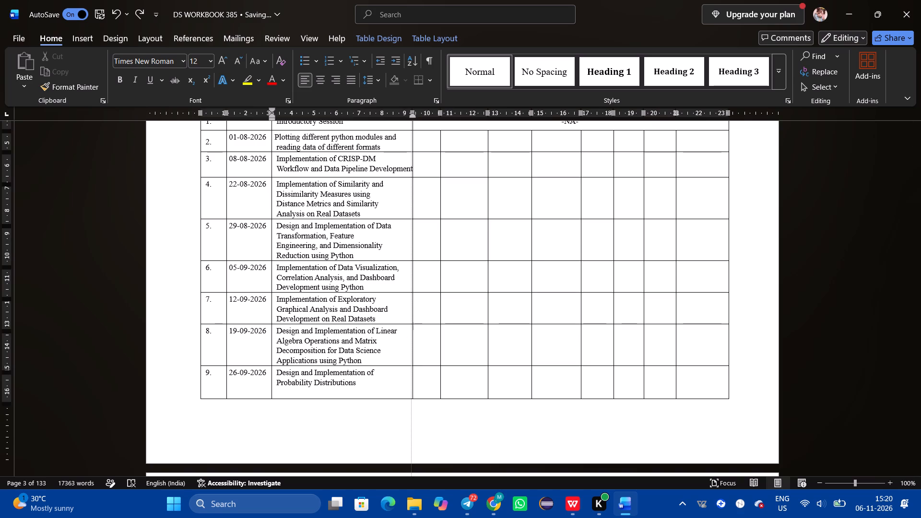
{"action": "left_click_drag", "start_coordinate": [412, 288], "coordinate": [418, 288]}
{"action": "left_click_drag", "start_coordinate": [418, 288], "coordinate": [419, 288]}
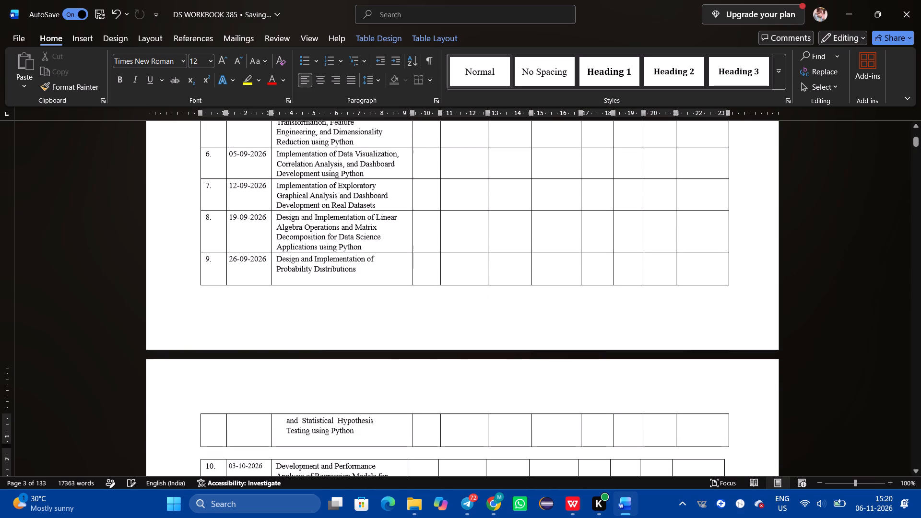
Widen the Pre-Lab column slightly by moving its border with the Program/Procedure column.
{"action": "scroll", "coordinate": [412, 304], "scroll_direction": "up", "scroll_amount": 3}
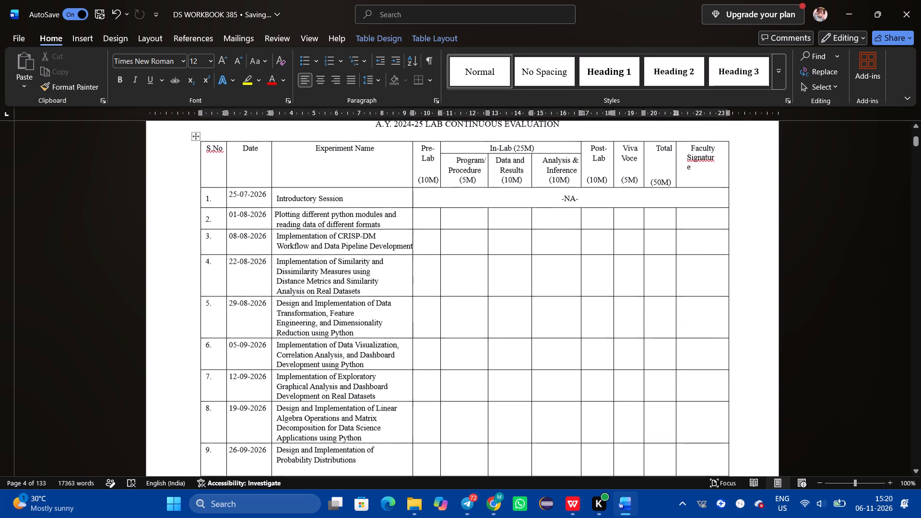
{"action": "left_click_drag", "start_coordinate": [440, 269], "coordinate": [449, 269]}
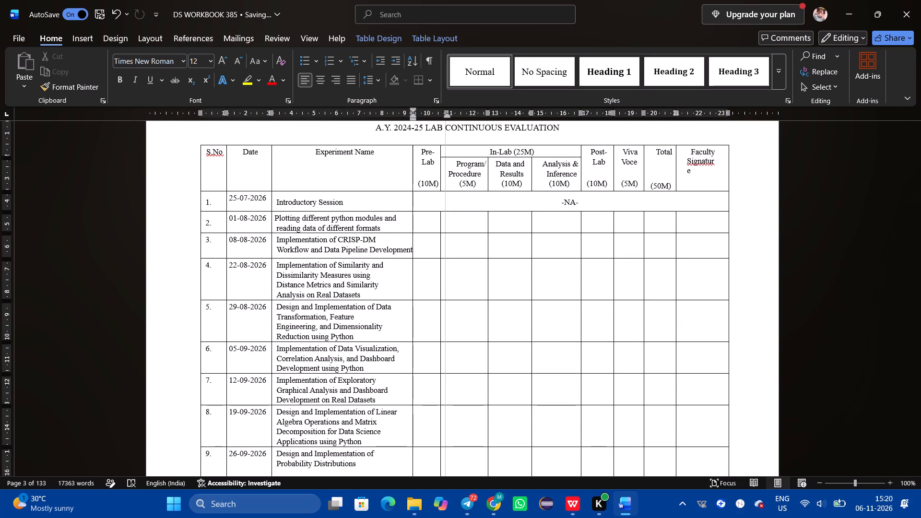
{"action": "left_click_drag", "start_coordinate": [449, 269], "coordinate": [451, 269]}
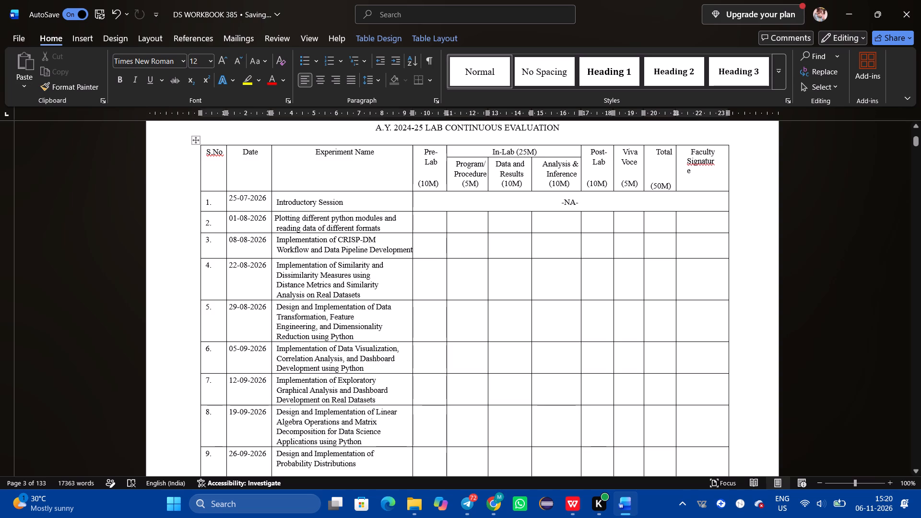
Widen the Experiment Name column so "Workflow and Data Pipeline Development" fits, by moving its border with the Pre-Lab column.
{"action": "left_click_drag", "start_coordinate": [412, 275], "coordinate": [420, 275]}
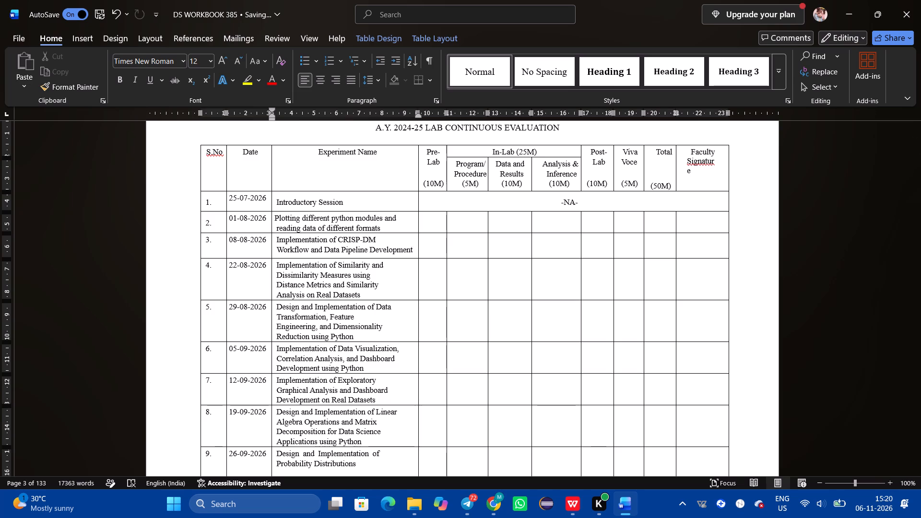
{"action": "scroll", "coordinate": [380, 351], "scroll_direction": "down", "scroll_amount": 2}
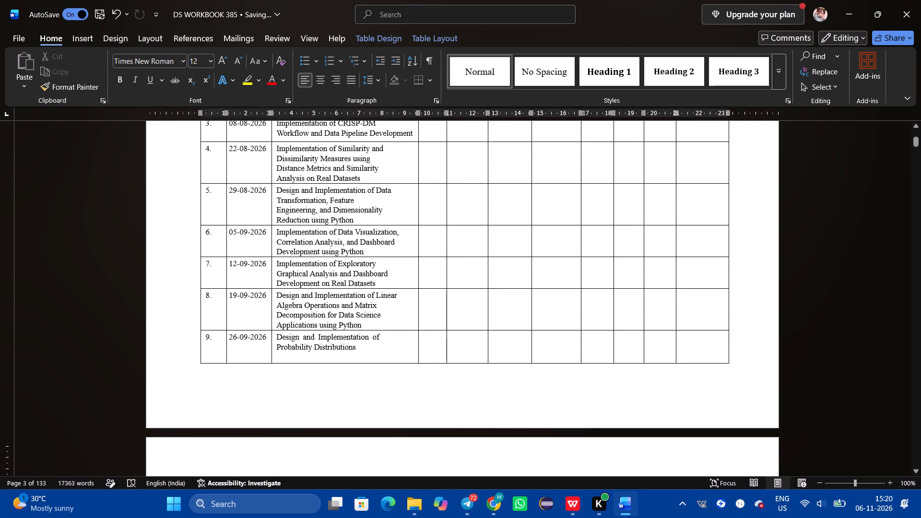
{"action": "scroll", "coordinate": [520, 350], "scroll_direction": "up", "scroll_amount": 2}
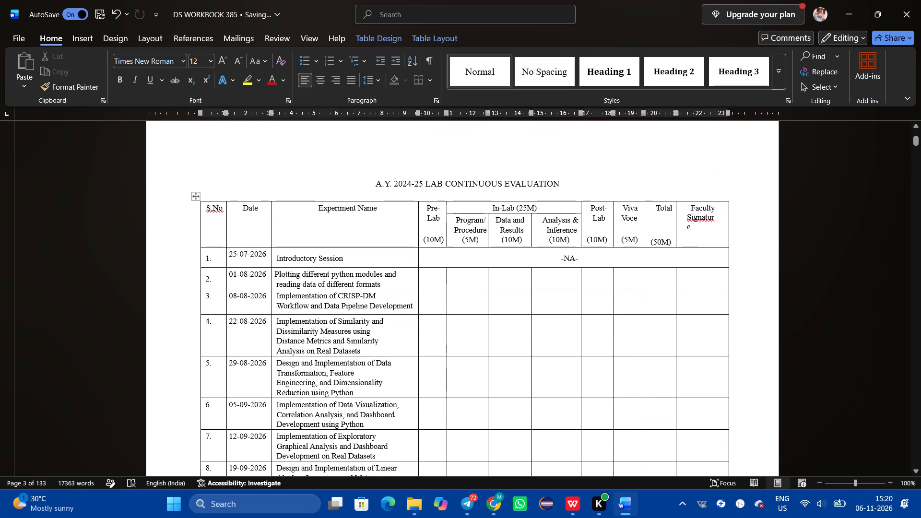
Widen the Pre-Lab column a little more by moving its border further into the Program/Procedure column.
{"action": "left_click", "coordinate": [448, 231]}
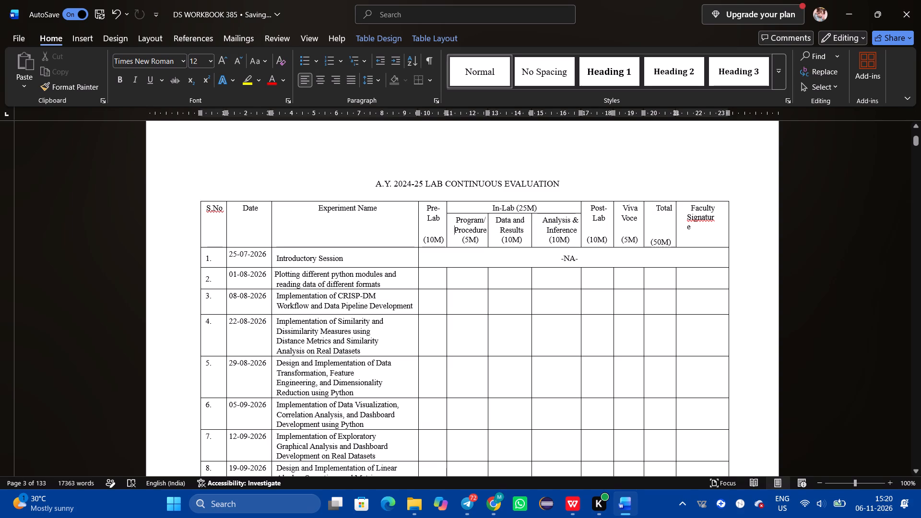
{"action": "left_click", "coordinate": [444, 231]}
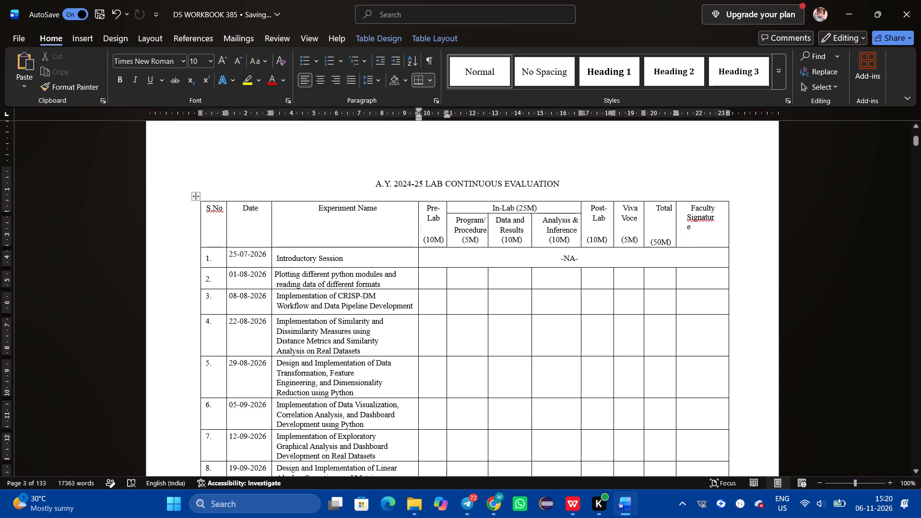
{"action": "left_click_drag", "start_coordinate": [447, 231], "coordinate": [450, 231]}
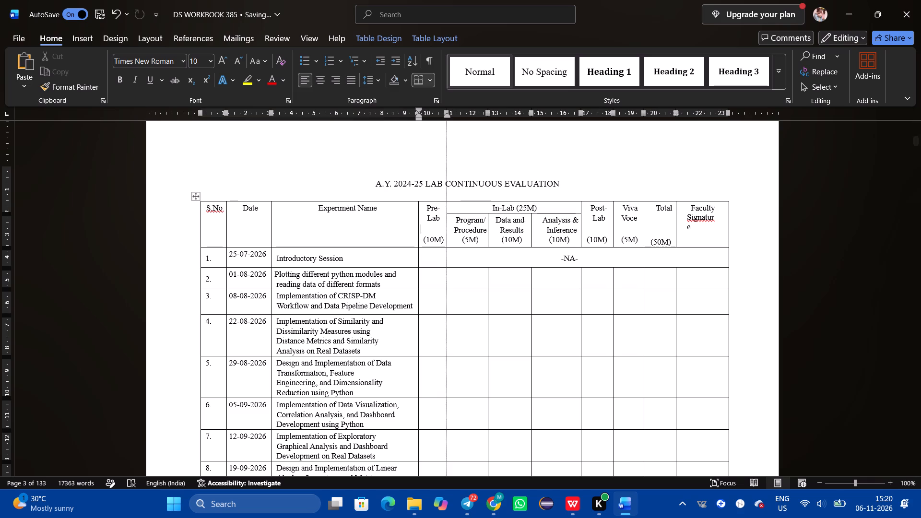
{"action": "left_click_drag", "start_coordinate": [450, 231], "coordinate": [451, 231]}
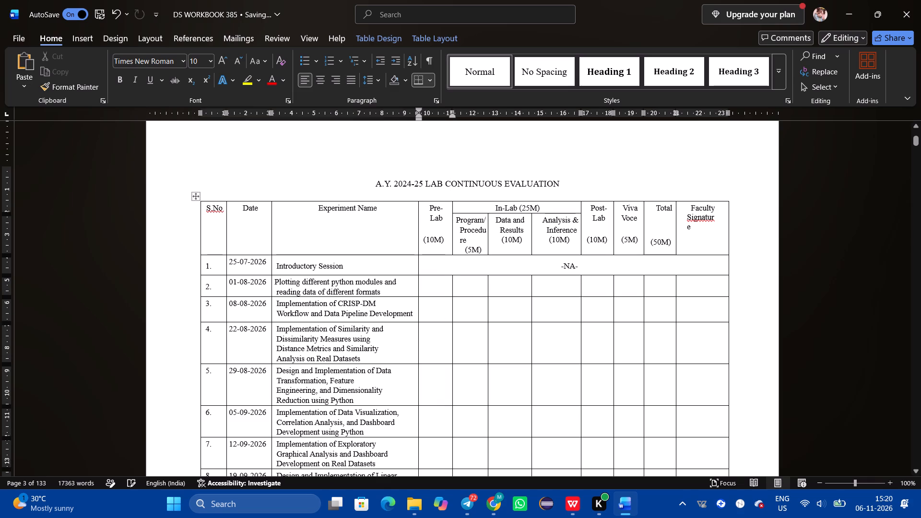
Widen the Experiment Name column further by moving its border with the Pre-Lab column in two small shifts.
{"action": "left_click", "coordinate": [416, 242]}
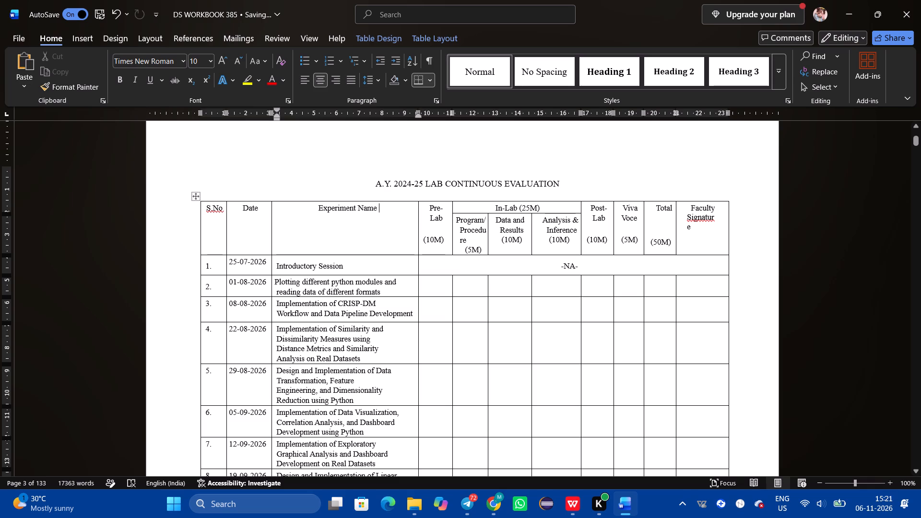
{"action": "left_click_drag", "start_coordinate": [418, 242], "coordinate": [422, 242]}
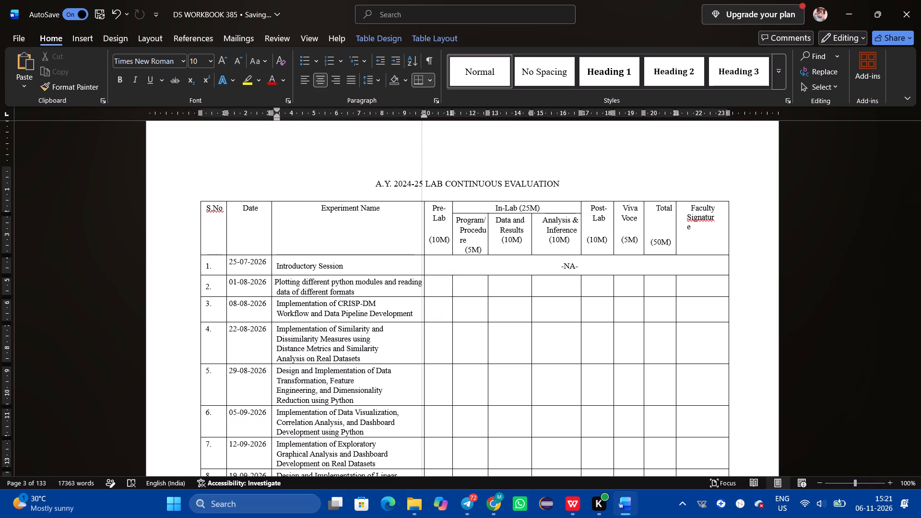
{"action": "left_click_drag", "start_coordinate": [422, 242], "coordinate": [423, 242]}
{"action": "left_click_drag", "start_coordinate": [423, 242], "coordinate": [427, 242]}
{"action": "left_click_drag", "start_coordinate": [427, 242], "coordinate": [428, 242]}
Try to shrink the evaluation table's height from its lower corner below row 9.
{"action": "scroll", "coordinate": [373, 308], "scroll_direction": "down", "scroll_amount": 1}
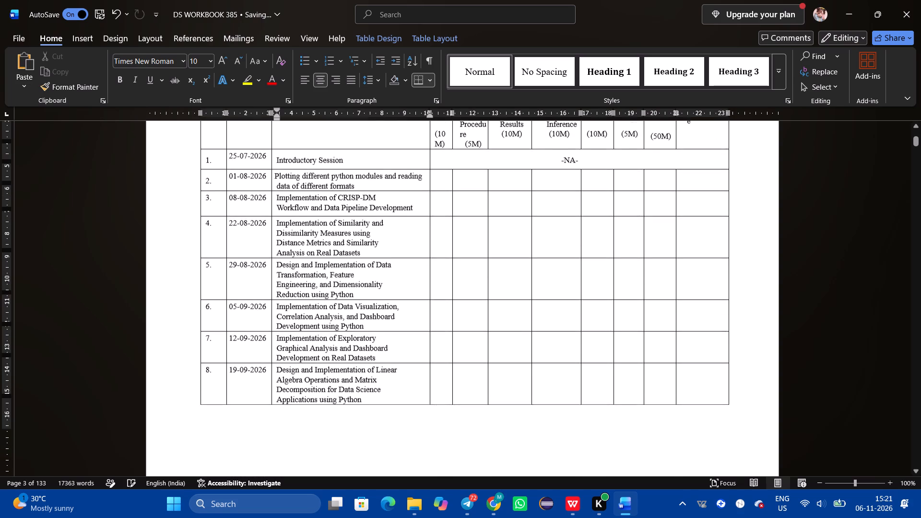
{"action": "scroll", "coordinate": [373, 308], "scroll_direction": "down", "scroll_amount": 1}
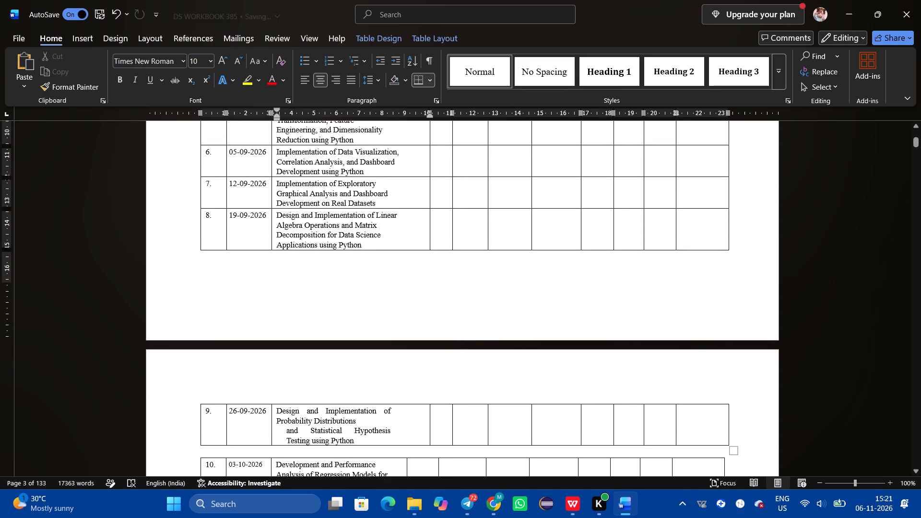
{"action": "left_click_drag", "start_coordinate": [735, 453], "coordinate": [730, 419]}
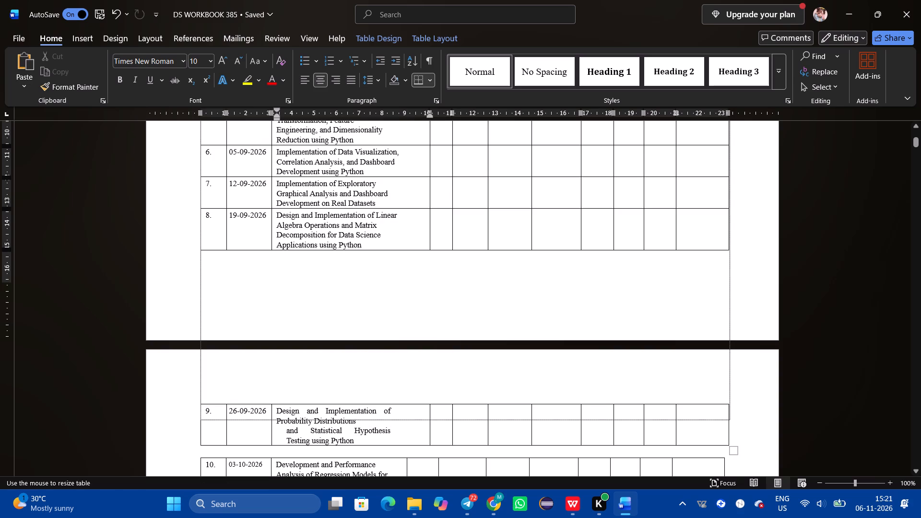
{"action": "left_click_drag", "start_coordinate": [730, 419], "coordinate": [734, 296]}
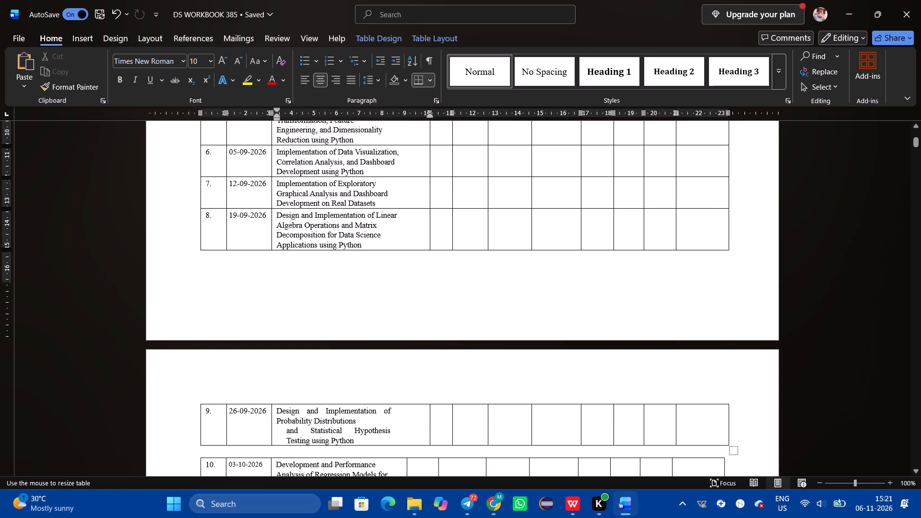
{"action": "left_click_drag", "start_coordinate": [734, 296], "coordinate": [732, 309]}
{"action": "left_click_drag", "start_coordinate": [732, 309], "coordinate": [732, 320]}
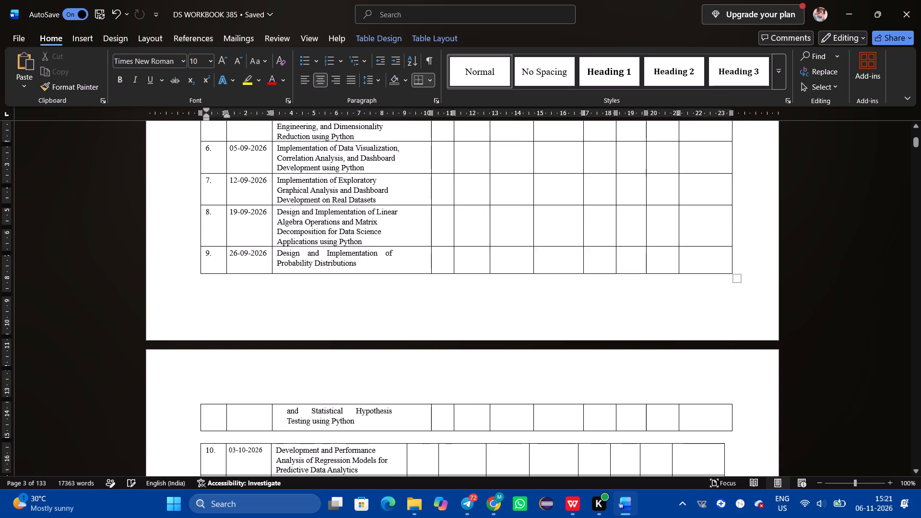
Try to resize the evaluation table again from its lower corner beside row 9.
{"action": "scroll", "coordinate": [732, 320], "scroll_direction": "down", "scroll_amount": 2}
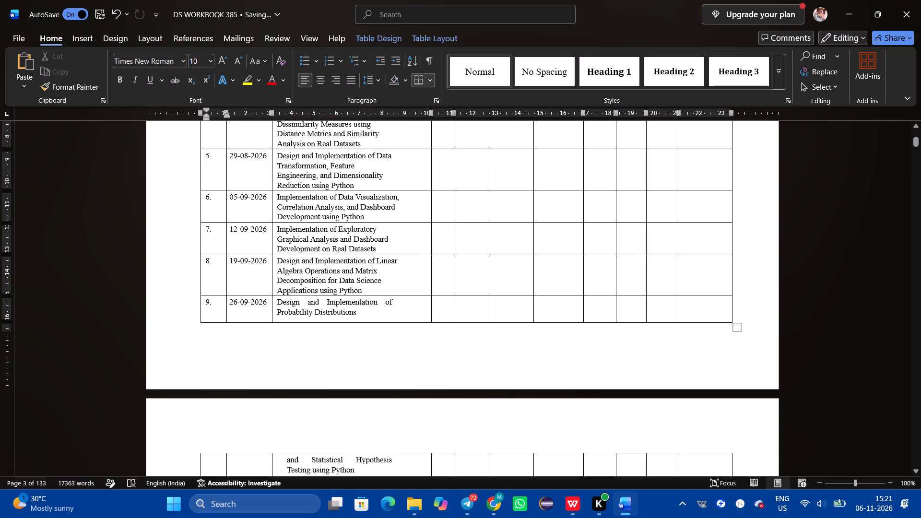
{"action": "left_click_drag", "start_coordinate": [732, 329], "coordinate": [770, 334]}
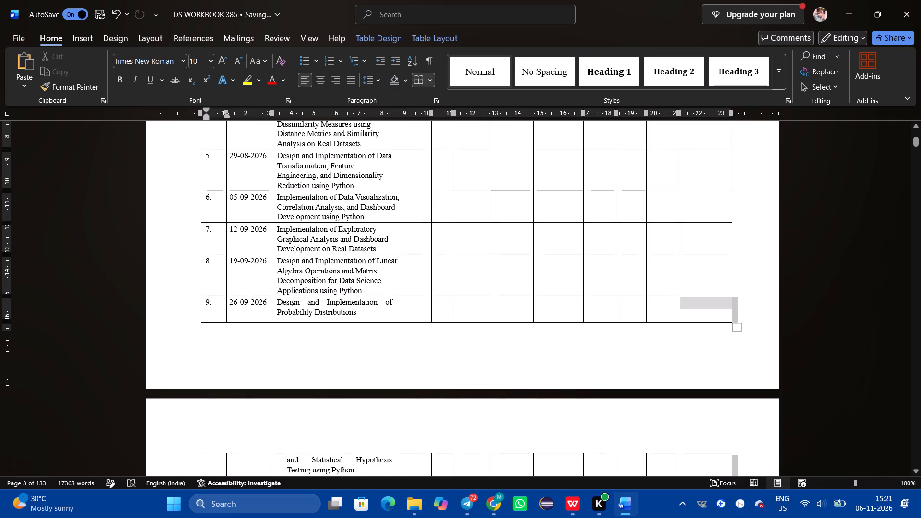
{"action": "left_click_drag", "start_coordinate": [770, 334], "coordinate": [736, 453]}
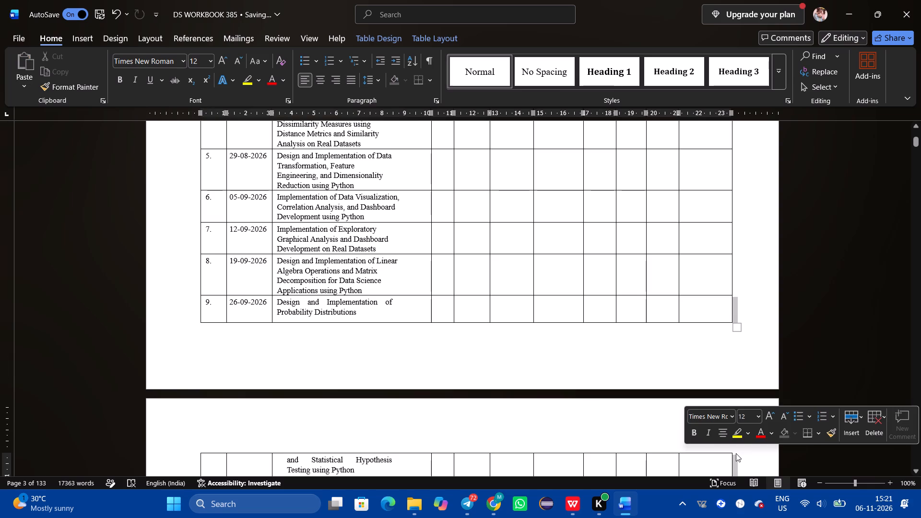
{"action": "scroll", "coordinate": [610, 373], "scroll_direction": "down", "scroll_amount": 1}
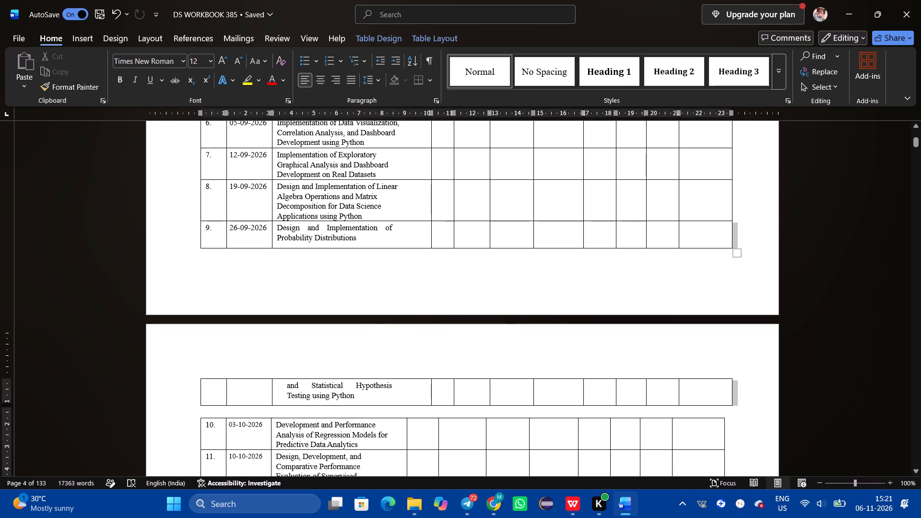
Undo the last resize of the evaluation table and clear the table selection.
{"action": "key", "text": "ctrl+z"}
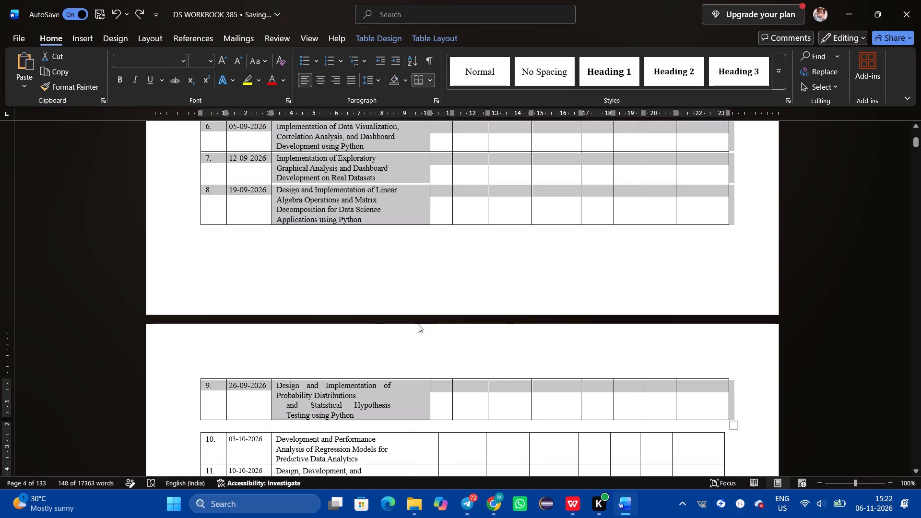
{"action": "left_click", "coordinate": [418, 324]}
Look through the pages following the evaluation table, up to the start of Experiment 2, and return to rows 10 to 12.
{"action": "scroll", "coordinate": [493, 288], "scroll_direction": "down", "scroll_amount": 2}
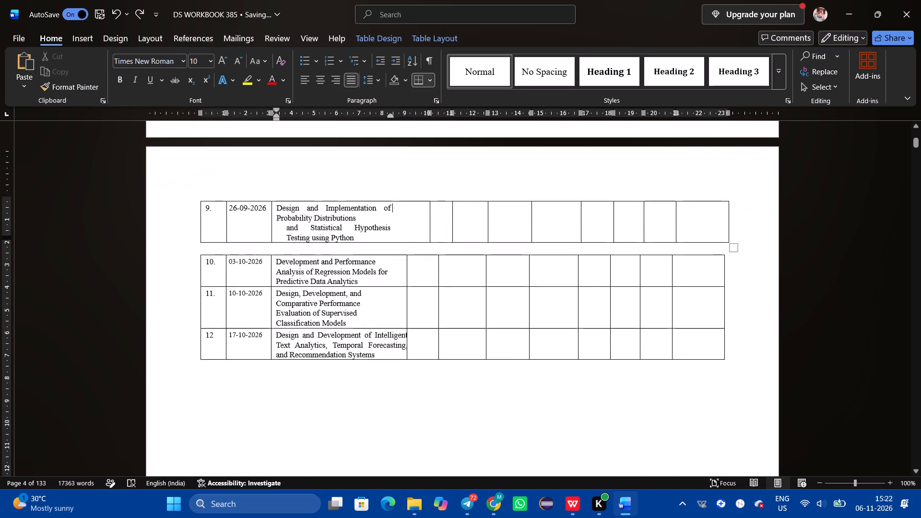
{"action": "scroll", "coordinate": [493, 288], "scroll_direction": "down", "scroll_amount": 3}
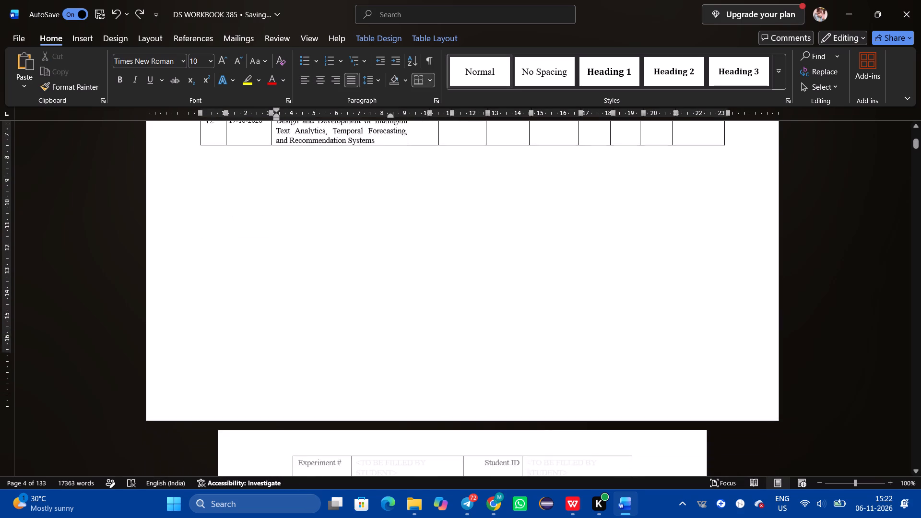
{"action": "scroll", "coordinate": [493, 288], "scroll_direction": "down", "scroll_amount": 4}
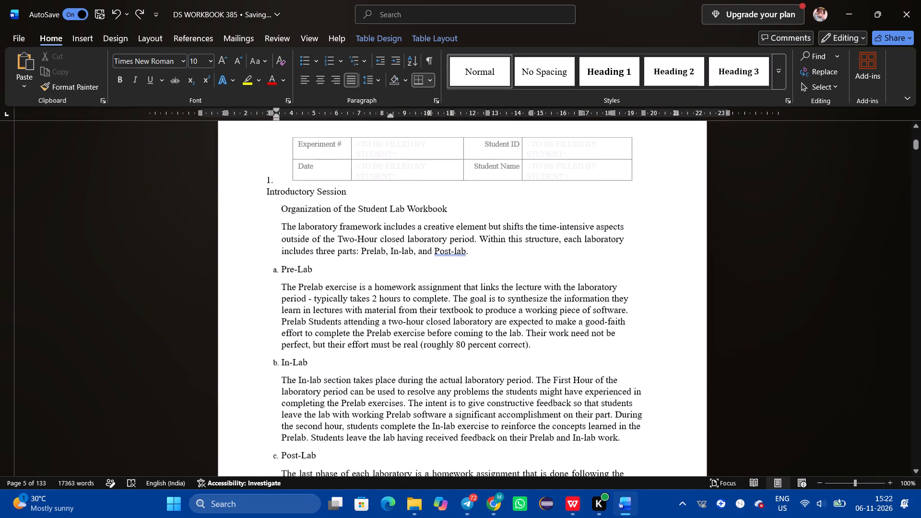
{"action": "scroll", "coordinate": [493, 288], "scroll_direction": "down", "scroll_amount": 6}
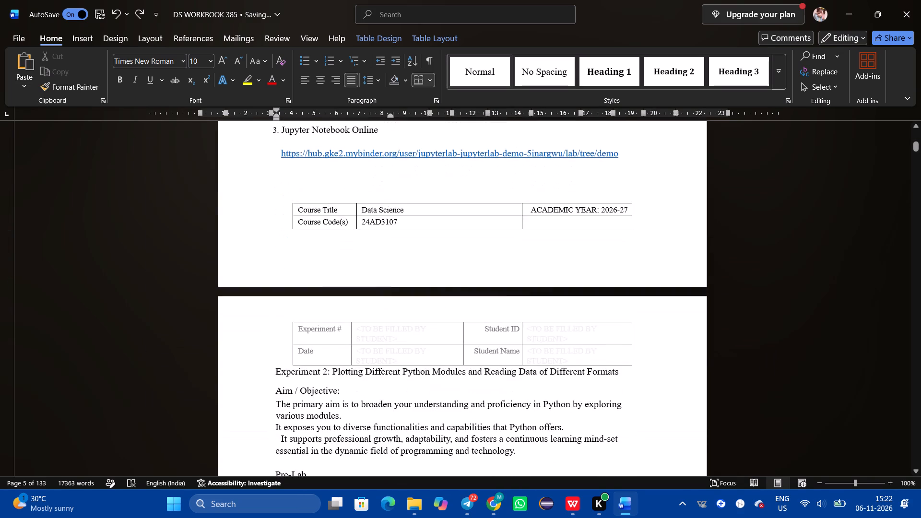
{"action": "scroll", "coordinate": [493, 288], "scroll_direction": "up", "scroll_amount": 6}
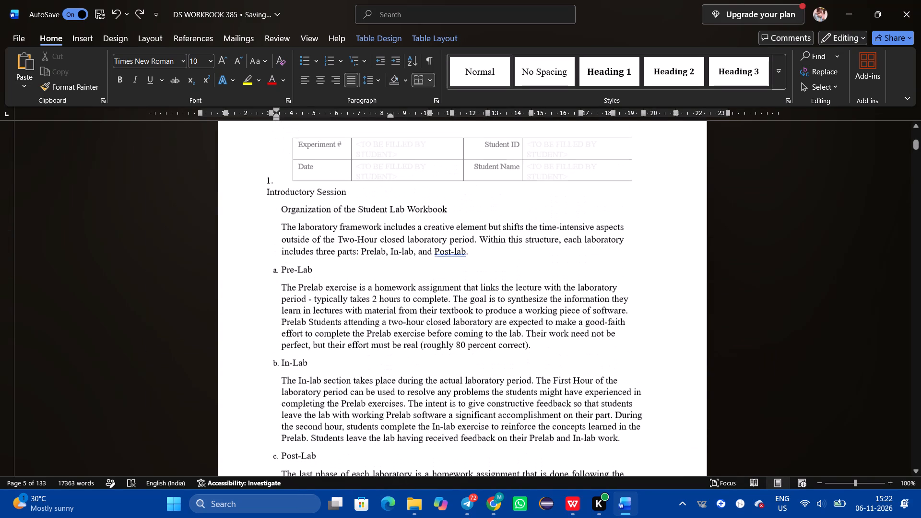
{"action": "scroll", "coordinate": [493, 288], "scroll_direction": "up", "scroll_amount": 3}
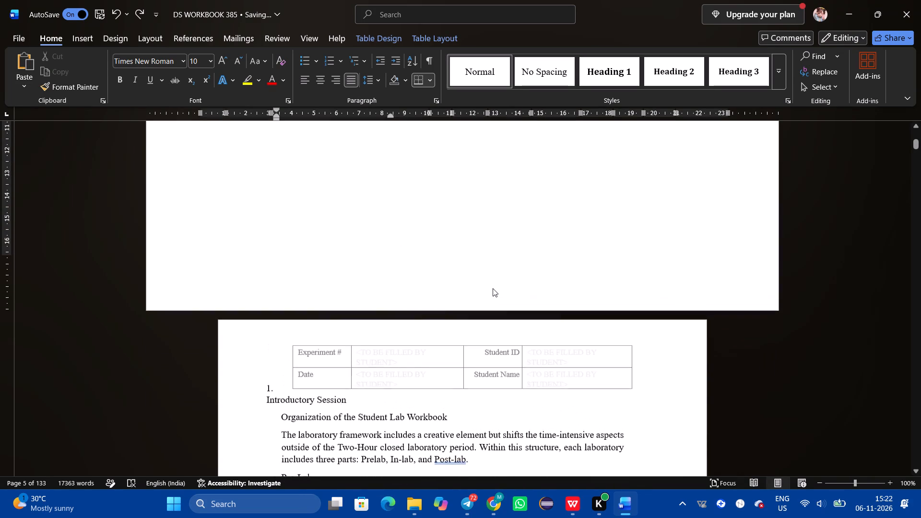
{"action": "scroll", "coordinate": [493, 288], "scroll_direction": "up", "scroll_amount": 3}
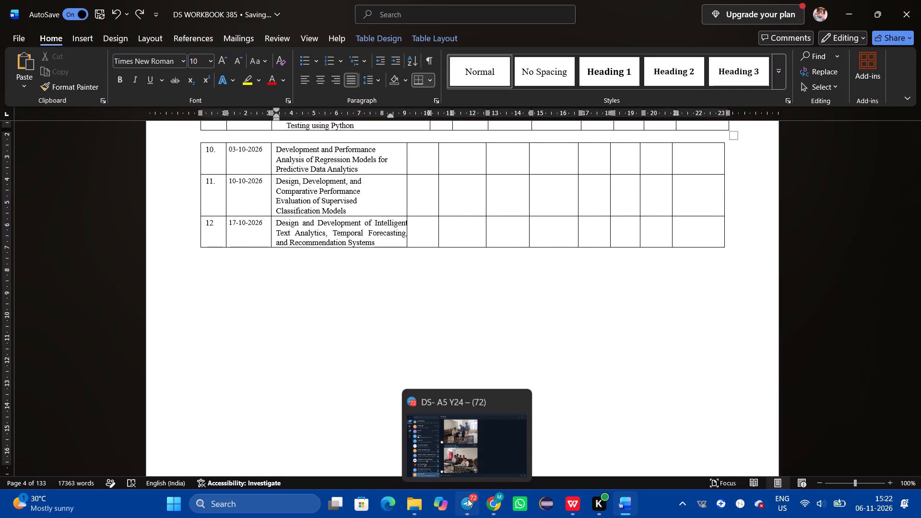
In File Explorer, open the 24AD3107-Data Science Workbook document from the SOA folder and close it again.
{"action": "left_click", "coordinate": [421, 494]}
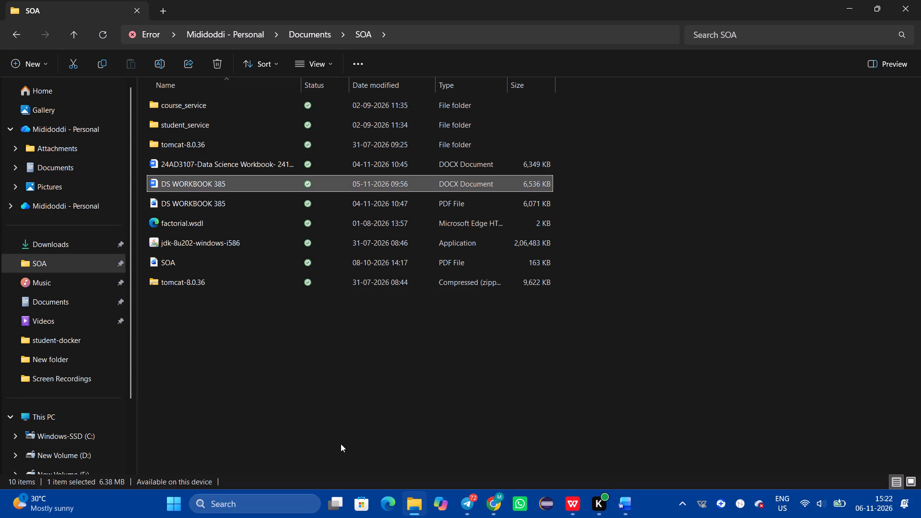
{"action": "double_click", "coordinate": [256, 164]}
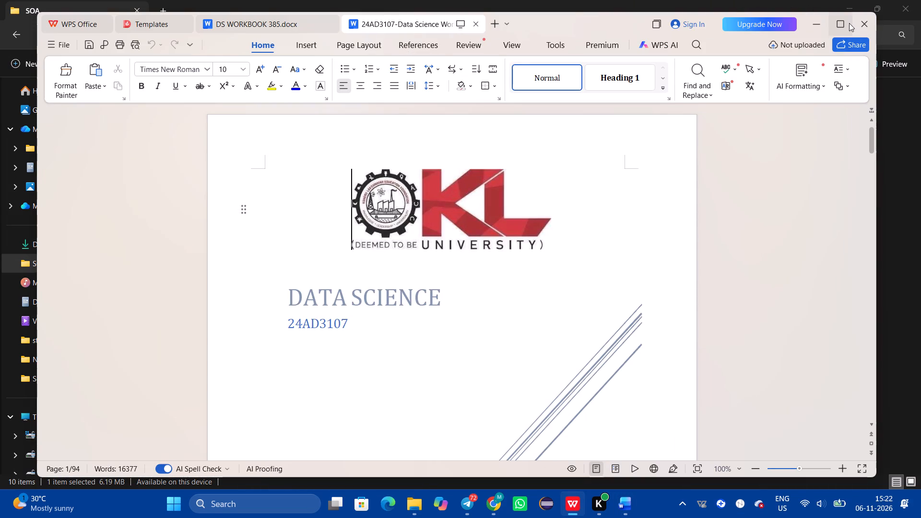
{"action": "left_click", "coordinate": [862, 27]}
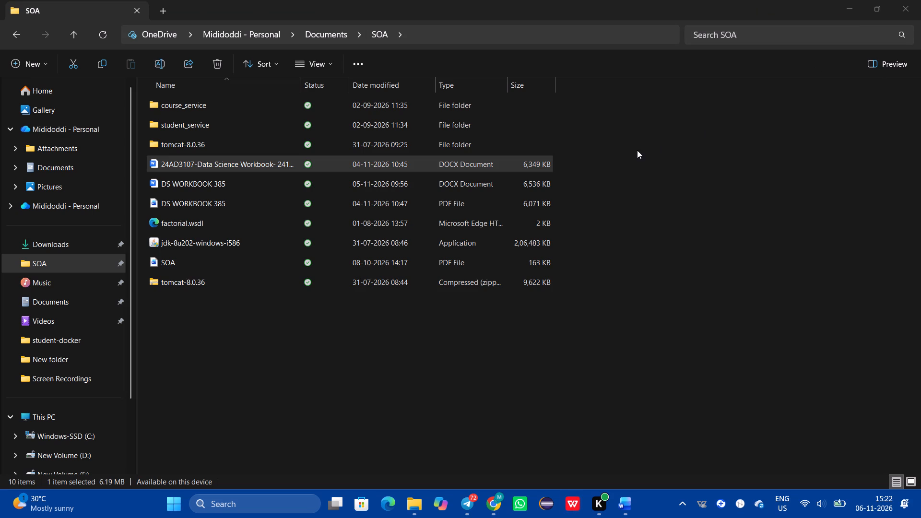
Open the 24AD3107-Data Science Workbook document in Word and find its Introductory Session page for reference.
{"action": "right_click", "coordinate": [275, 165]}
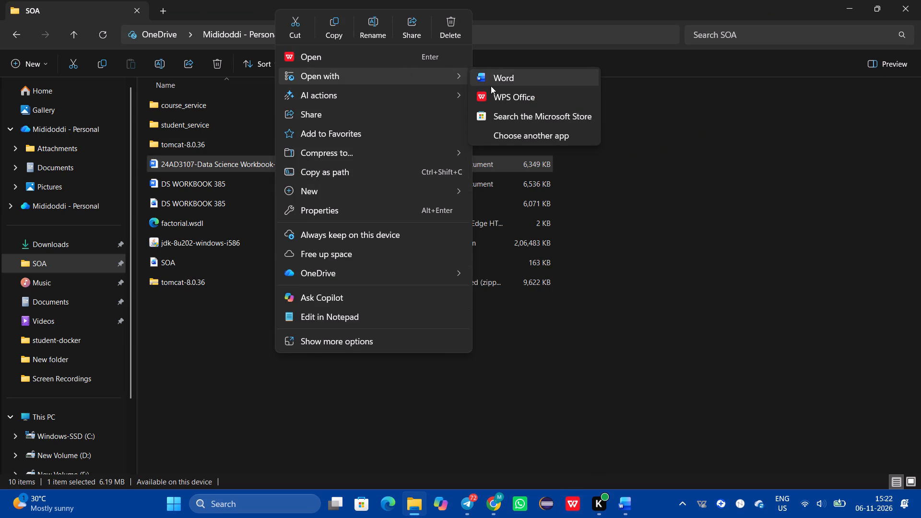
{"action": "left_click", "coordinate": [505, 81]}
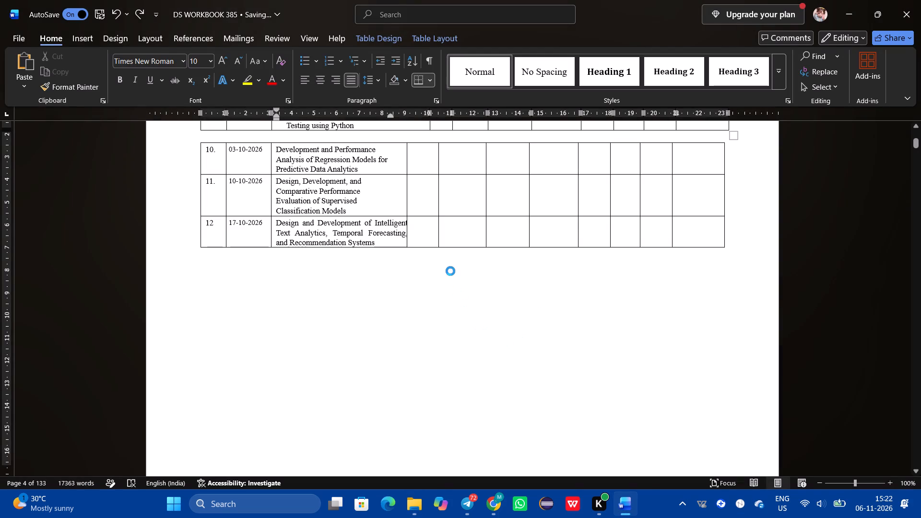
{"action": "scroll", "coordinate": [490, 318], "scroll_direction": "down", "scroll_amount": 3}
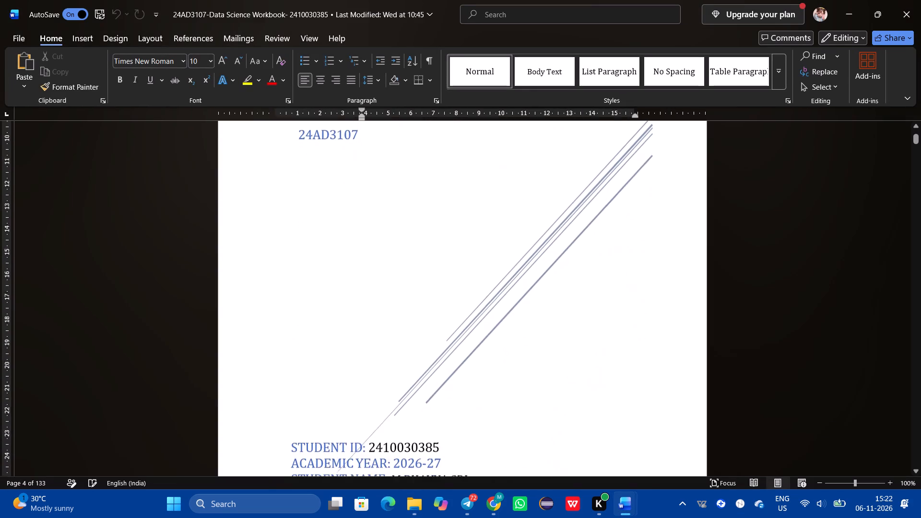
{"action": "scroll", "coordinate": [490, 318], "scroll_direction": "down", "scroll_amount": 8}
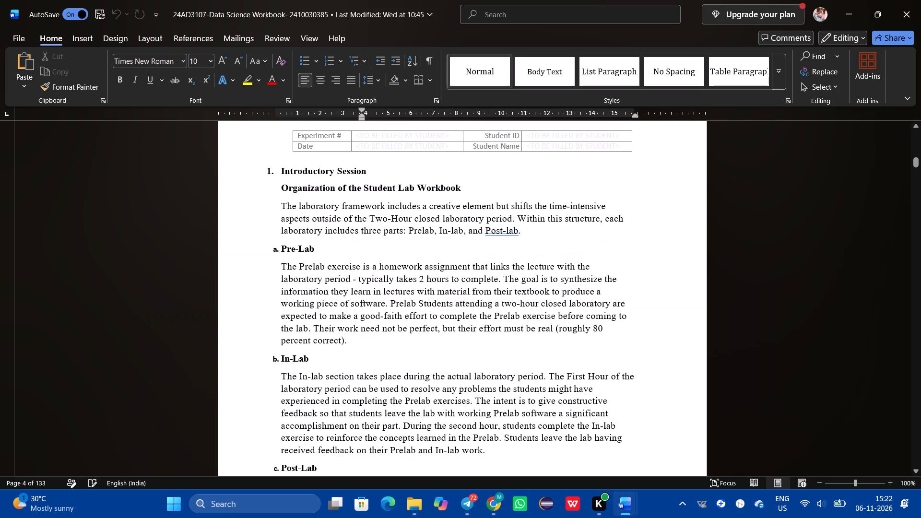
Switch to DS WORKBOOK 385 and bold the "1. Introductory Session" and "Organization of the Student Lab Workbook" headings.
{"action": "key", "text": "alt+Tab"}
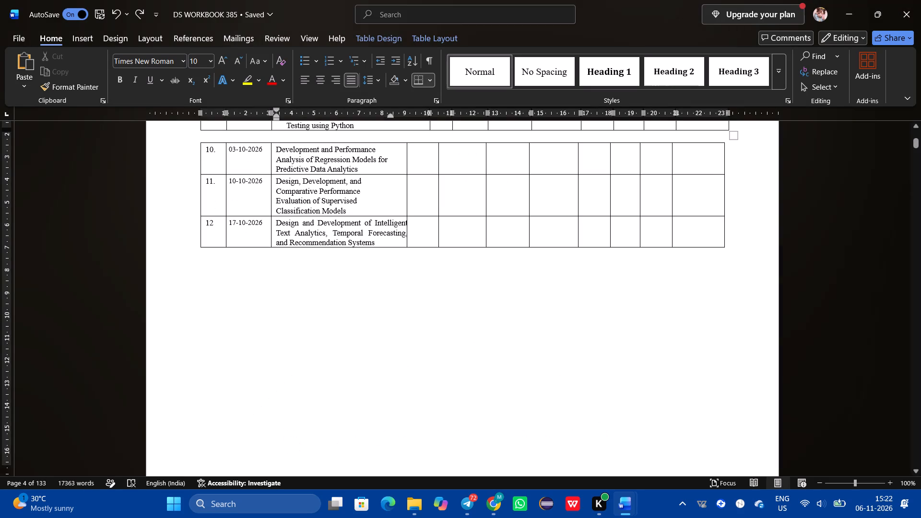
{"action": "scroll", "coordinate": [446, 376], "scroll_direction": "down", "scroll_amount": 4}
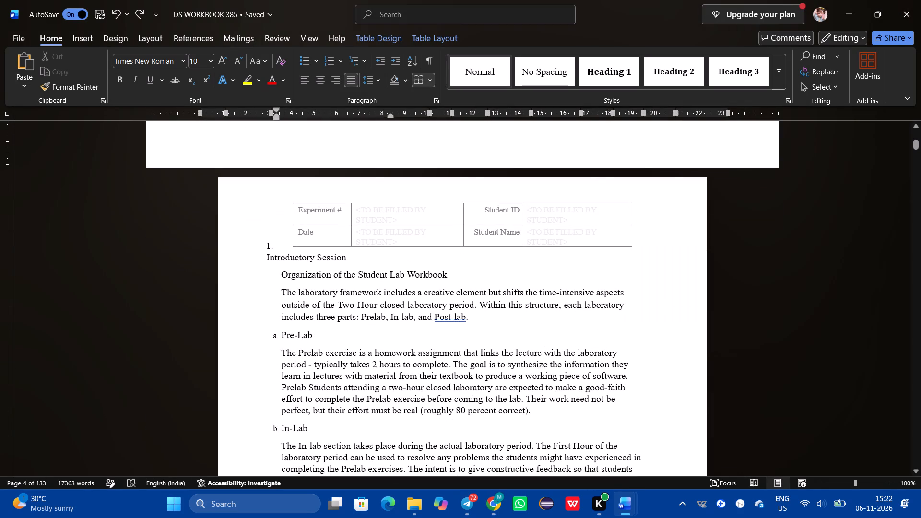
{"action": "left_click_drag", "start_coordinate": [260, 238], "coordinate": [412, 271]}
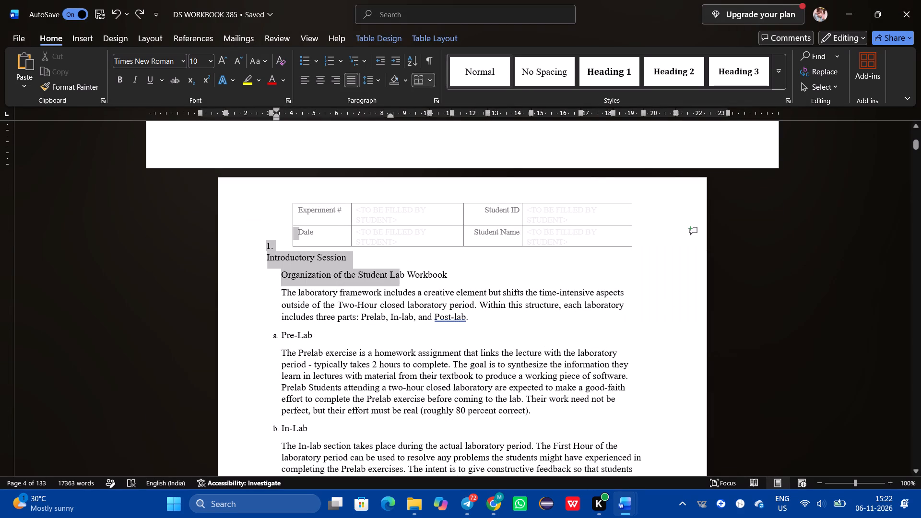
{"action": "left_click_drag", "start_coordinate": [412, 271], "coordinate": [452, 272]}
{"action": "key", "text": "ctrl+b"}
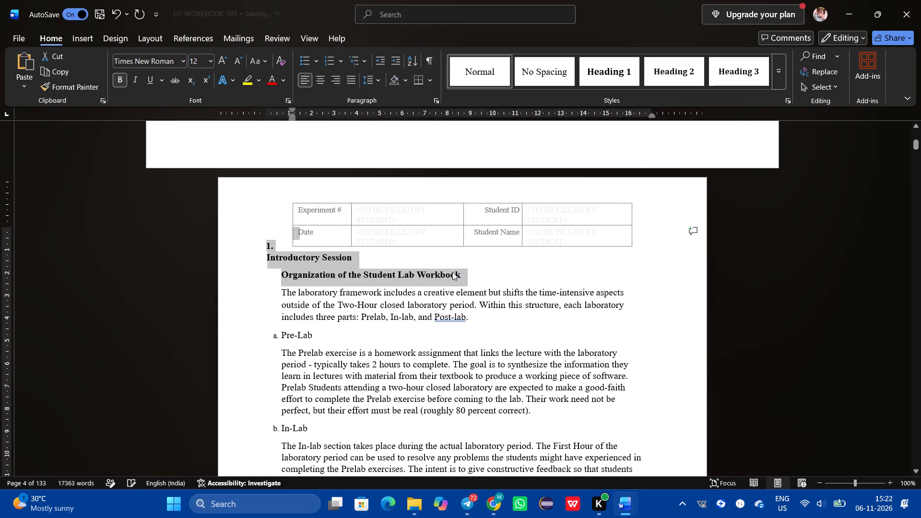
Check the heading layout in the original workbook, and join "Introductory Session" onto the same line as its number 1 in DS WORKBOOK 385.
{"action": "key", "text": "alt+Tab"}
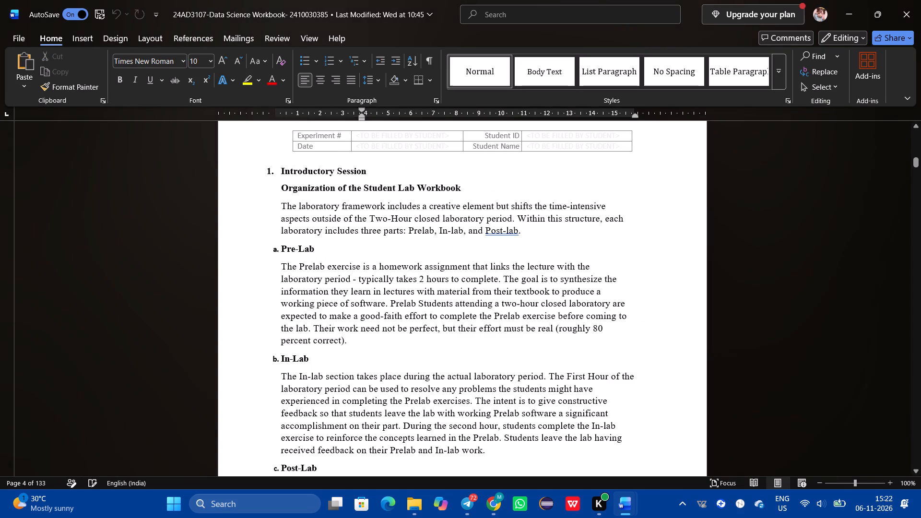
{"action": "key", "text": "alt+Tab"}
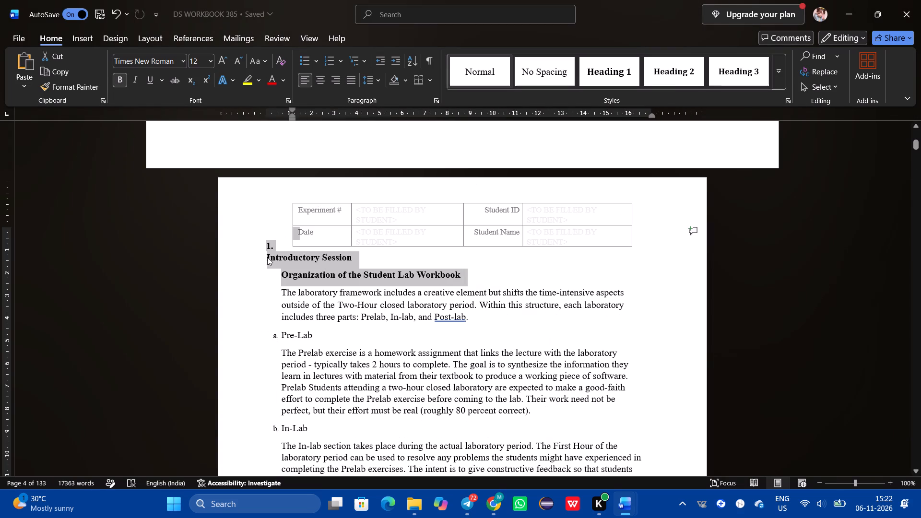
{"action": "left_click", "coordinate": [264, 260]}
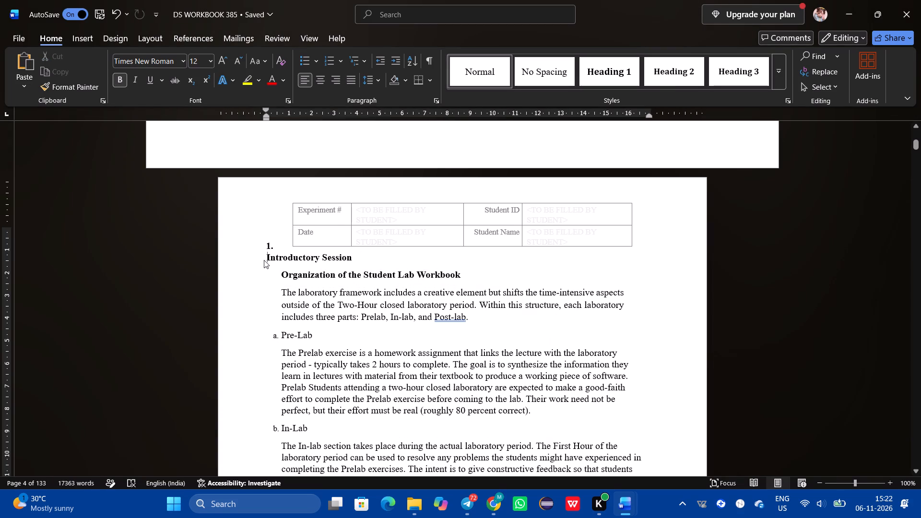
{"action": "left_click", "coordinate": [277, 247]}
{"action": "key", "text": "BackSpace"}
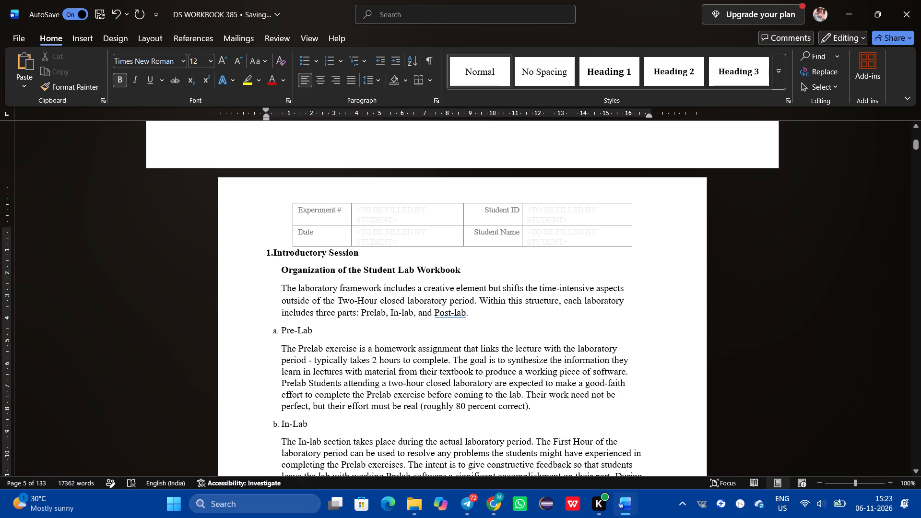
Bold the Pre-Lab heading and the list letters of the lab-part headings.
{"action": "left_click_drag", "start_coordinate": [321, 331], "coordinate": [252, 329]}
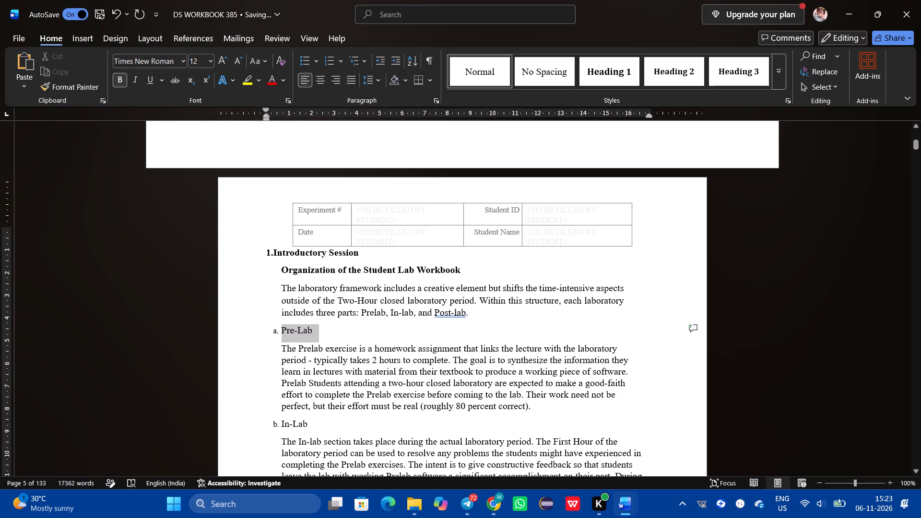
{"action": "left_click_drag", "start_coordinate": [252, 329], "coordinate": [251, 329]}
{"action": "key", "text": "ctrl+b"}
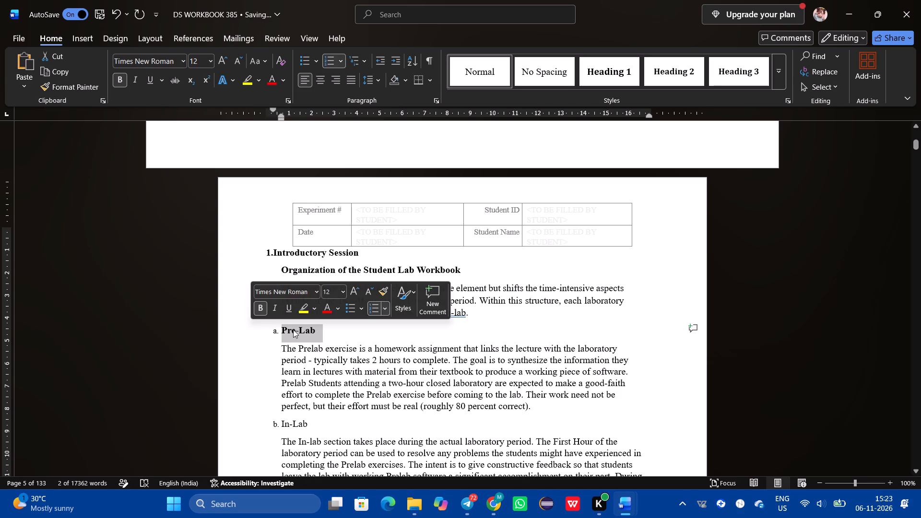
{"action": "left_click", "coordinate": [273, 327]}
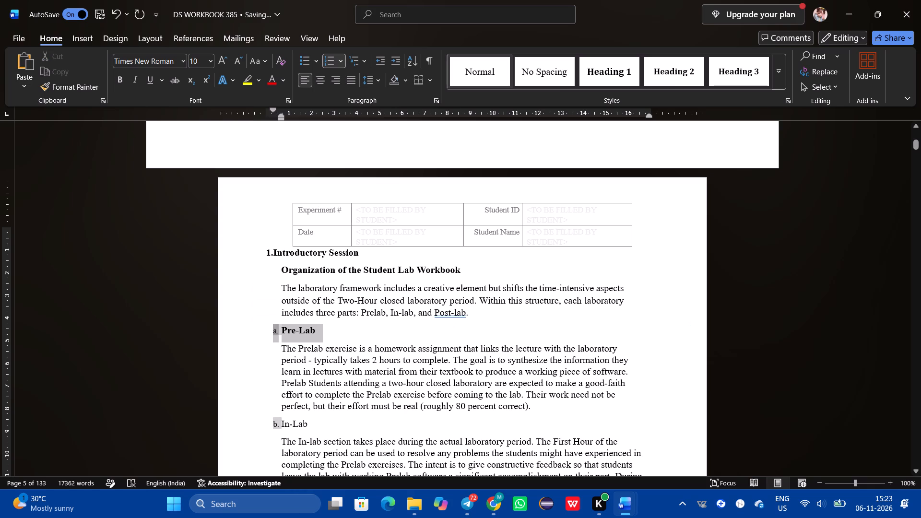
{"action": "key", "text": "ctrl+b"}
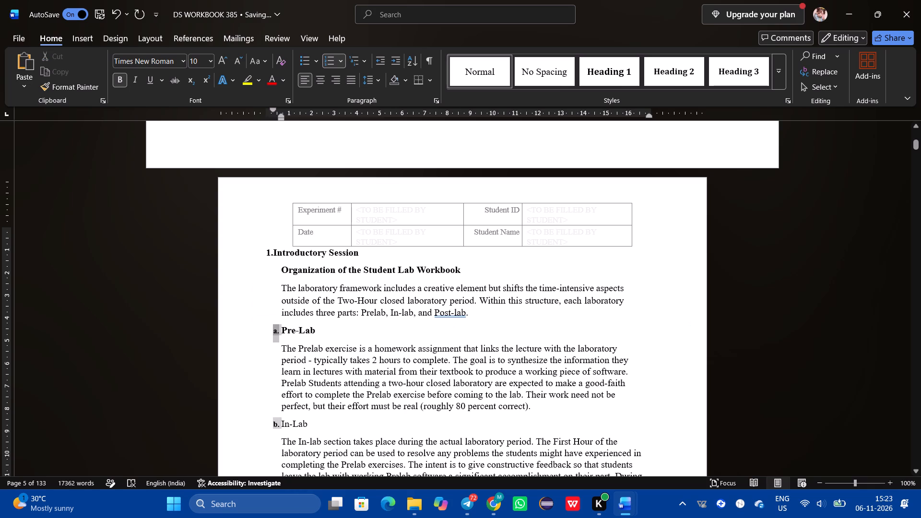
{"action": "left_click", "coordinate": [354, 339]}
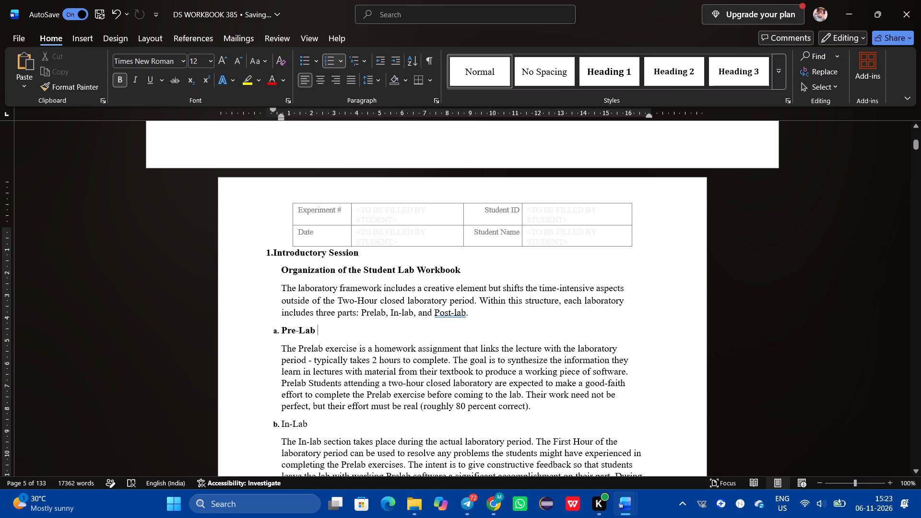
Bold the In-Lab and Post-Lab headings in the Introductory Session.
{"action": "left_click_drag", "start_coordinate": [316, 423], "coordinate": [285, 419]}
{"action": "left_click_drag", "start_coordinate": [268, 419], "coordinate": [318, 429]}
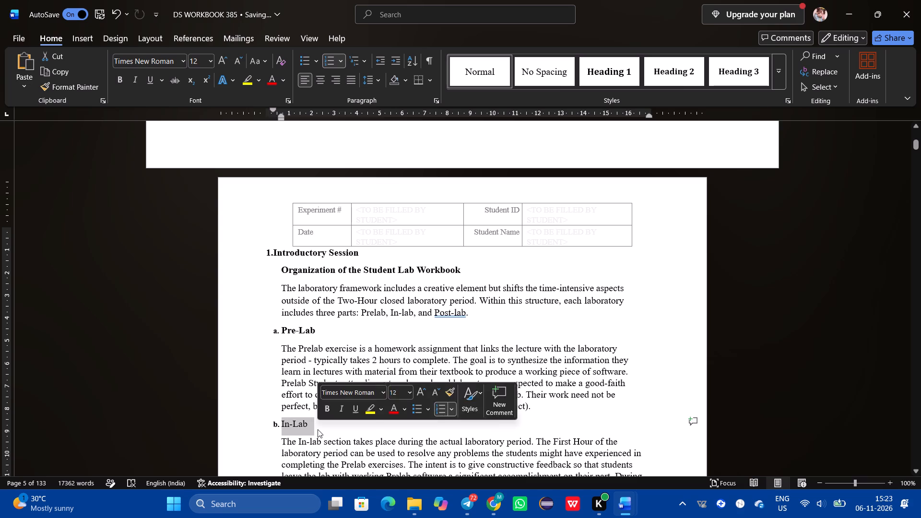
{"action": "left_click", "coordinate": [318, 429]}
{"action": "left_click_drag", "start_coordinate": [269, 425], "coordinate": [301, 424]}
{"action": "key", "text": "ctrl+b"}
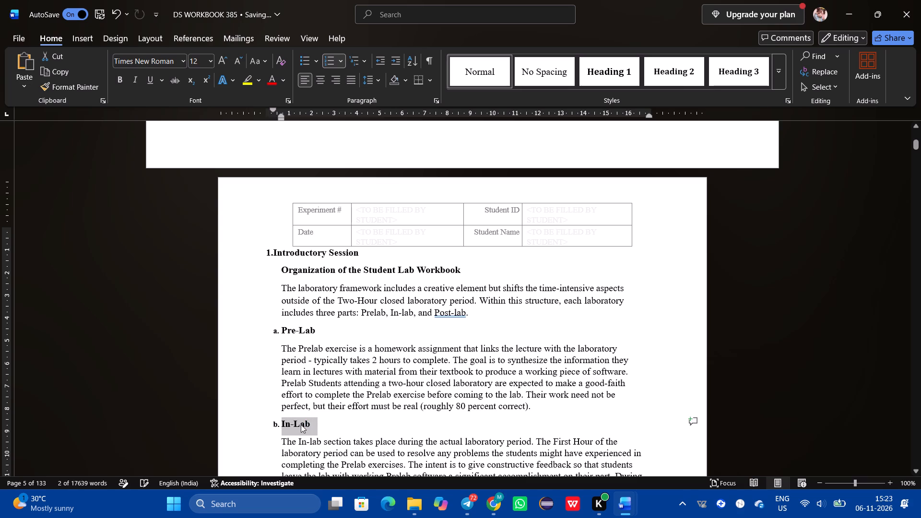
{"action": "scroll", "coordinate": [355, 418], "scroll_direction": "down", "scroll_amount": 1}
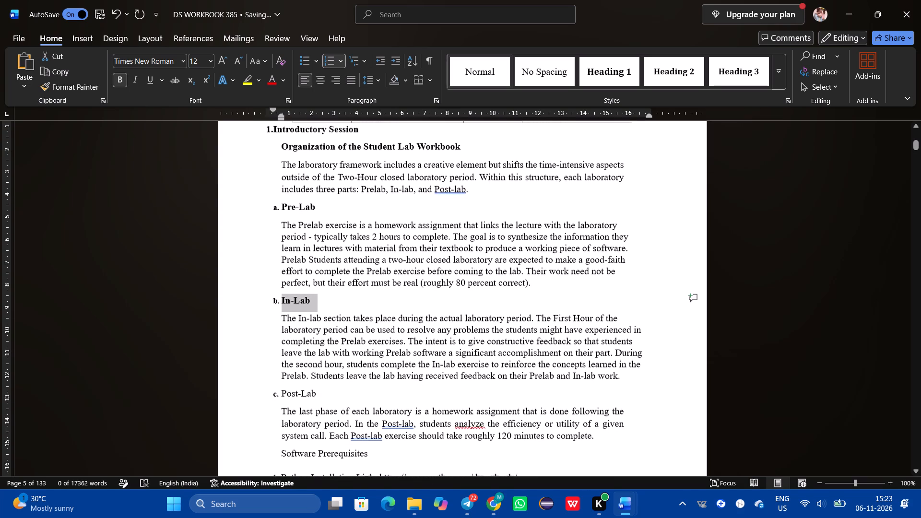
{"action": "left_click_drag", "start_coordinate": [319, 395], "coordinate": [275, 394]}
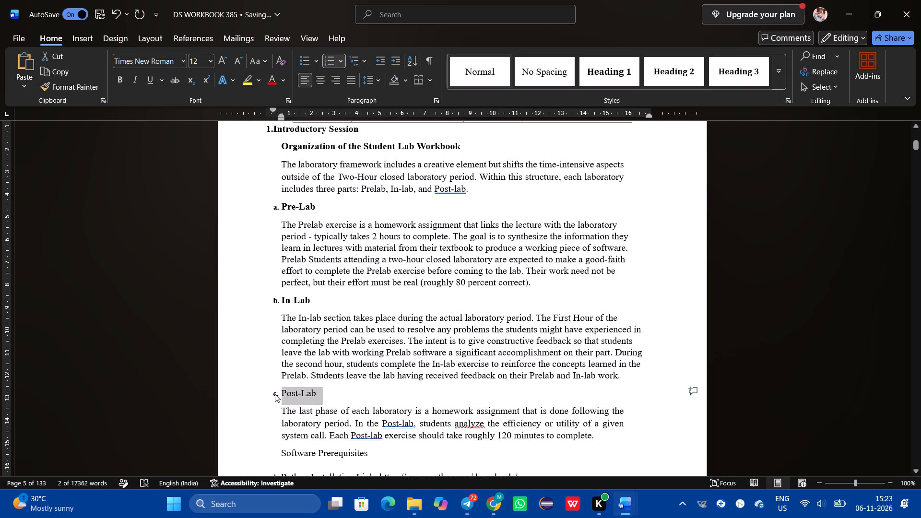
{"action": "key", "text": "ctrl+b"}
Compare with the original workbook and bold the Software Prerequisites heading in DS WORKBOOK 385.
{"action": "scroll", "coordinate": [404, 388], "scroll_direction": "down", "scroll_amount": 1}
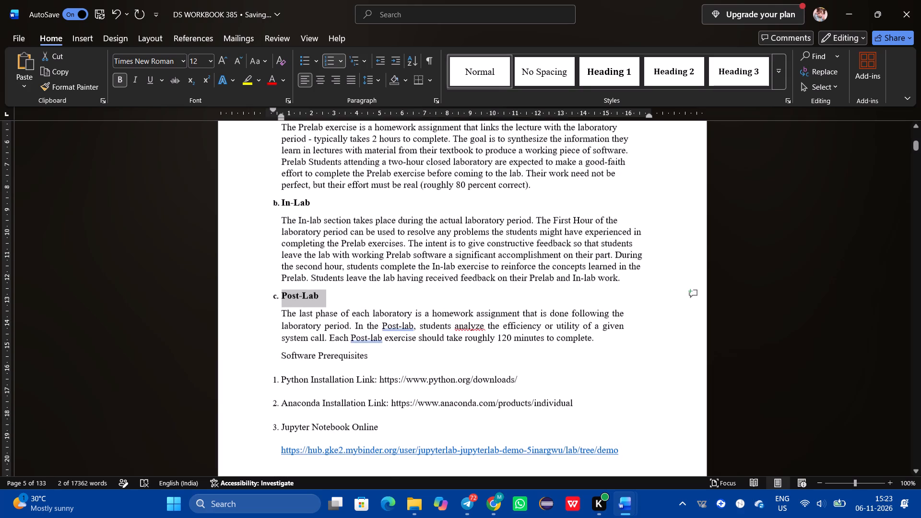
{"action": "key", "text": "alt+Tab"}
{"action": "scroll", "coordinate": [444, 404], "scroll_direction": "down", "scroll_amount": 1}
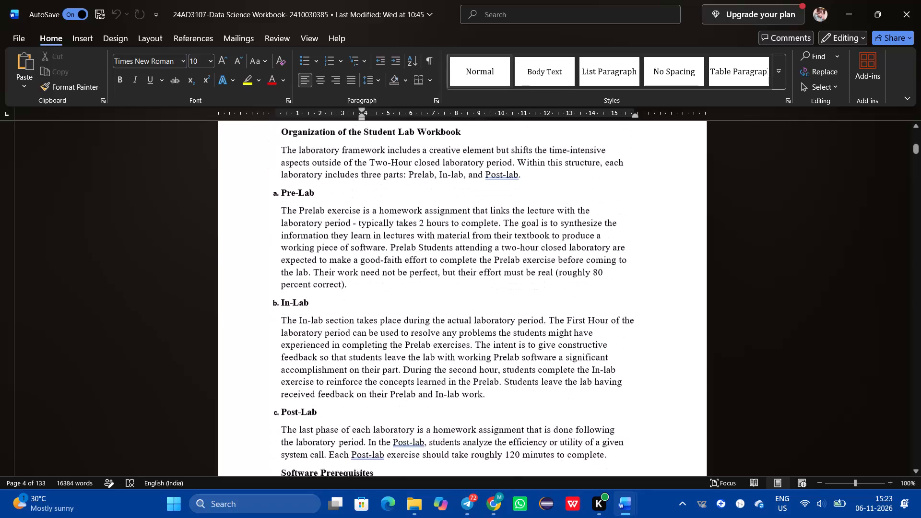
{"action": "scroll", "coordinate": [444, 404], "scroll_direction": "down", "scroll_amount": 2}
{"action": "key", "text": "alt+Tab"}
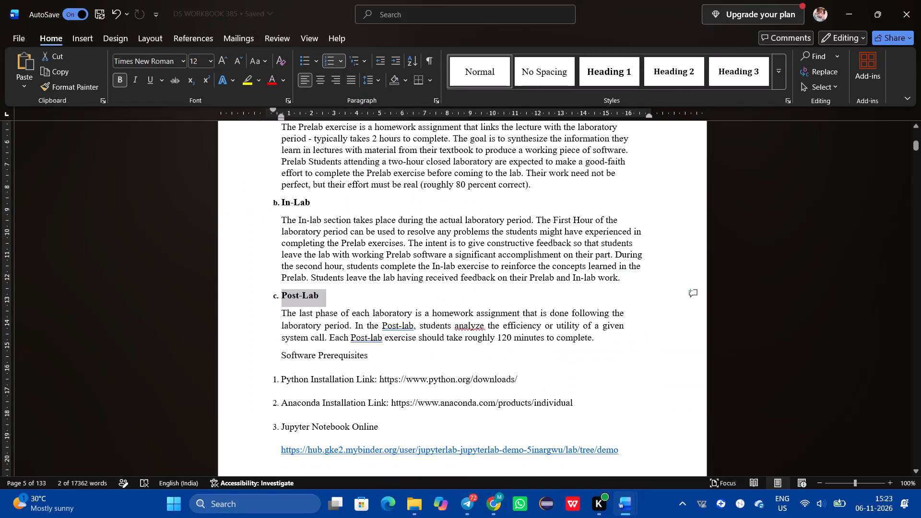
{"action": "left_click_drag", "start_coordinate": [372, 352], "coordinate": [295, 354]}
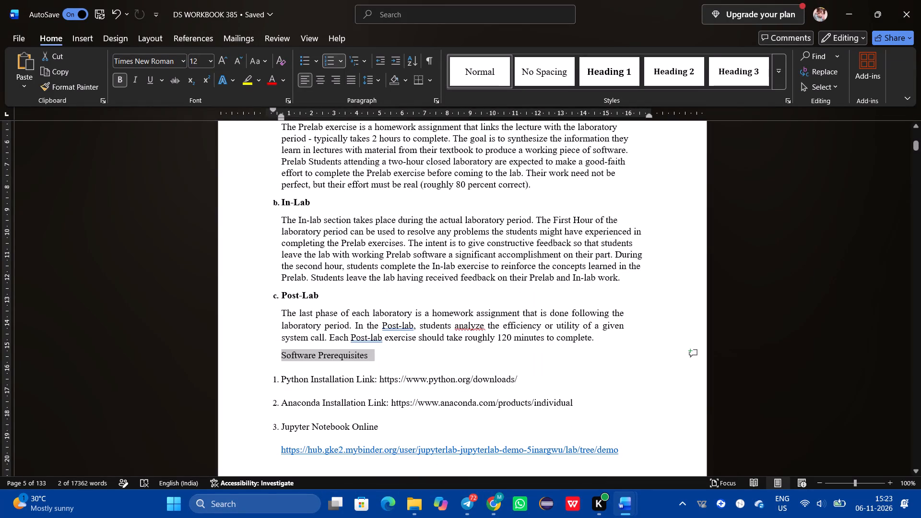
{"action": "left_click_drag", "start_coordinate": [295, 354], "coordinate": [274, 356]}
{"action": "key", "text": "ctrl+b"}
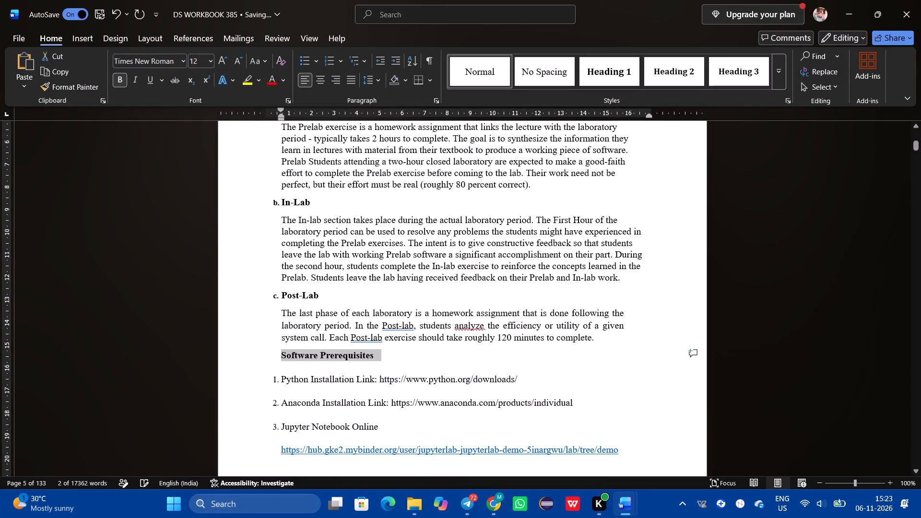
Check where Experiment 2 starts in the original workbook, and move its title below the course table onto the following page in DS WORKBOOK 385.
{"action": "scroll", "coordinate": [474, 369], "scroll_direction": "down", "scroll_amount": 1}
{"action": "key", "text": "alt+Tab"}
{"action": "scroll", "coordinate": [474, 369], "scroll_direction": "down", "scroll_amount": 1}
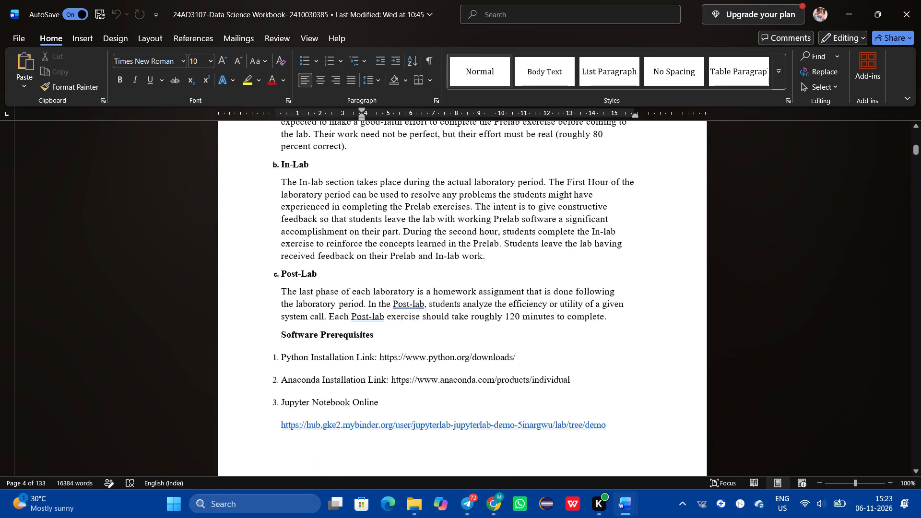
{"action": "scroll", "coordinate": [474, 369], "scroll_direction": "down", "scroll_amount": 3}
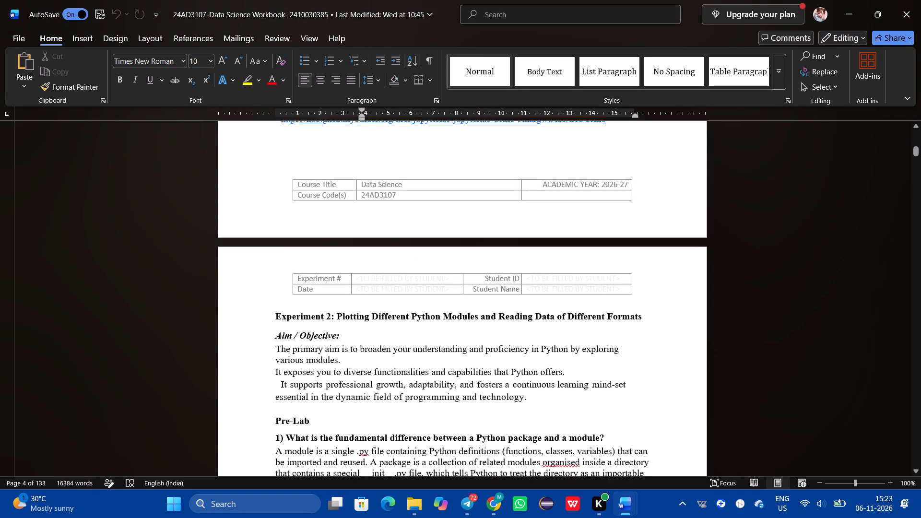
{"action": "scroll", "coordinate": [474, 369], "scroll_direction": "down", "scroll_amount": 1}
{"action": "key", "text": "alt+Tab"}
{"action": "scroll", "coordinate": [382, 363], "scroll_direction": "down", "scroll_amount": 1}
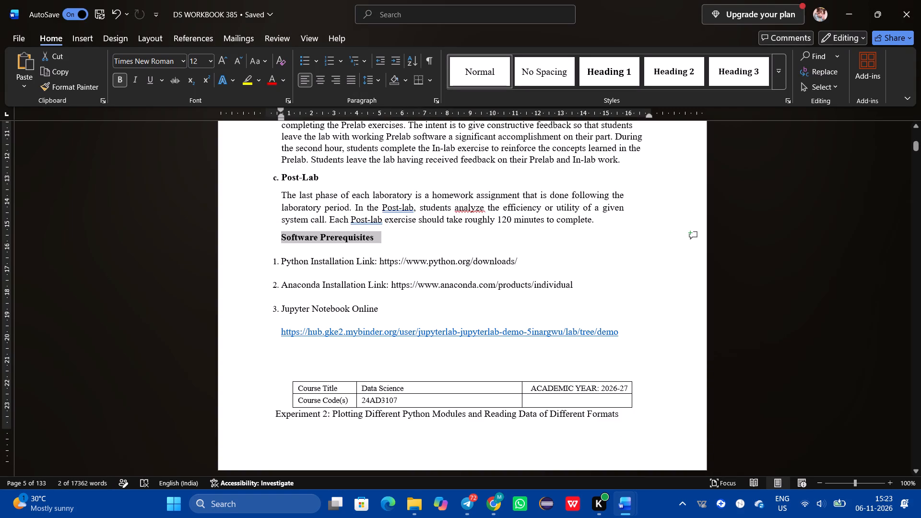
{"action": "scroll", "coordinate": [382, 363], "scroll_direction": "down", "scroll_amount": 1}
{"action": "left_click", "coordinate": [282, 265]}
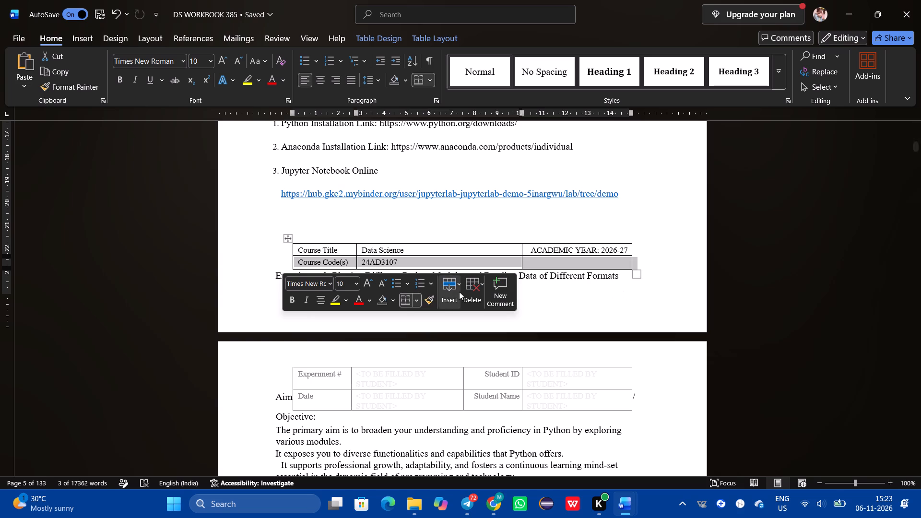
{"action": "left_click", "coordinate": [275, 275]}
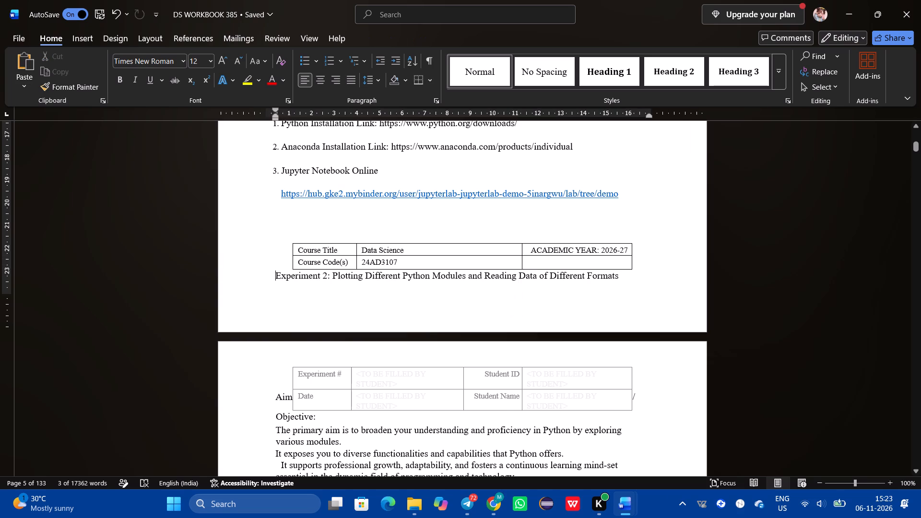
{"action": "key", "text": "Return"}
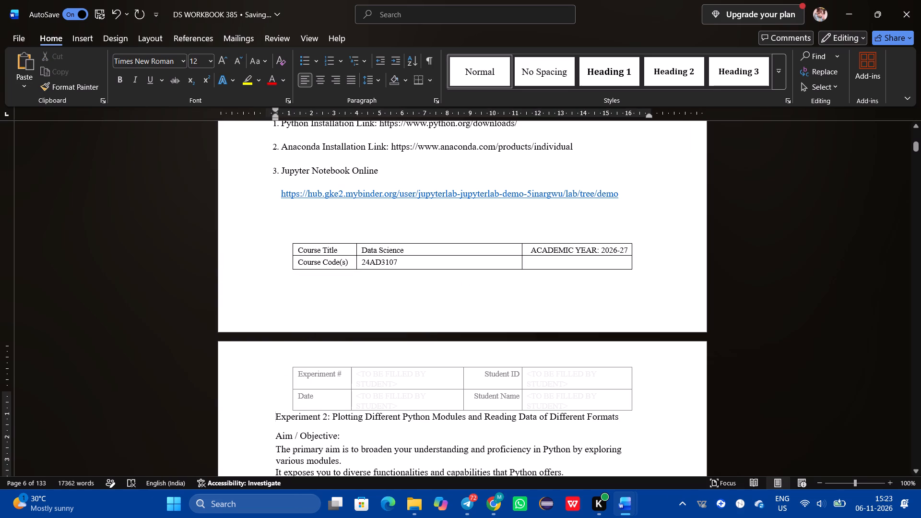
Bold the Experiment 2 title and the "Aim / Objective:" heading.
{"action": "left_click_drag", "start_coordinate": [271, 420], "coordinate": [349, 436]}
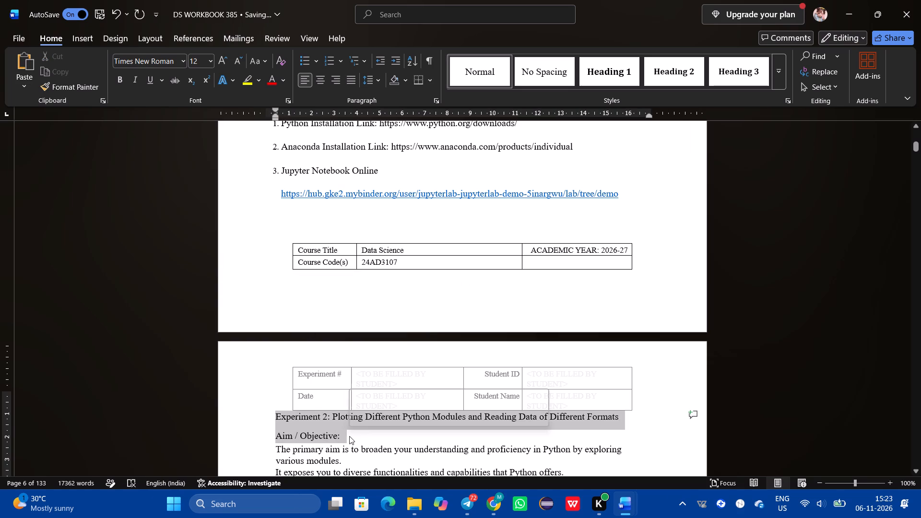
{"action": "key", "text": "ctrl+b"}
{"action": "scroll", "coordinate": [349, 436], "scroll_direction": "down", "scroll_amount": 1}
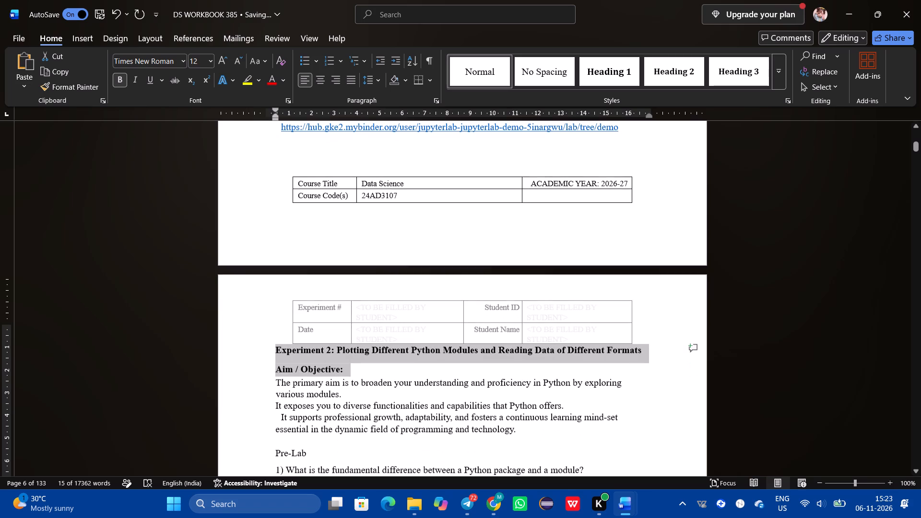
Bold the Pre-Lab heading of Experiment 2.
{"action": "scroll", "coordinate": [336, 406], "scroll_direction": "down", "scroll_amount": 1}
{"action": "left_click", "coordinate": [316, 408]}
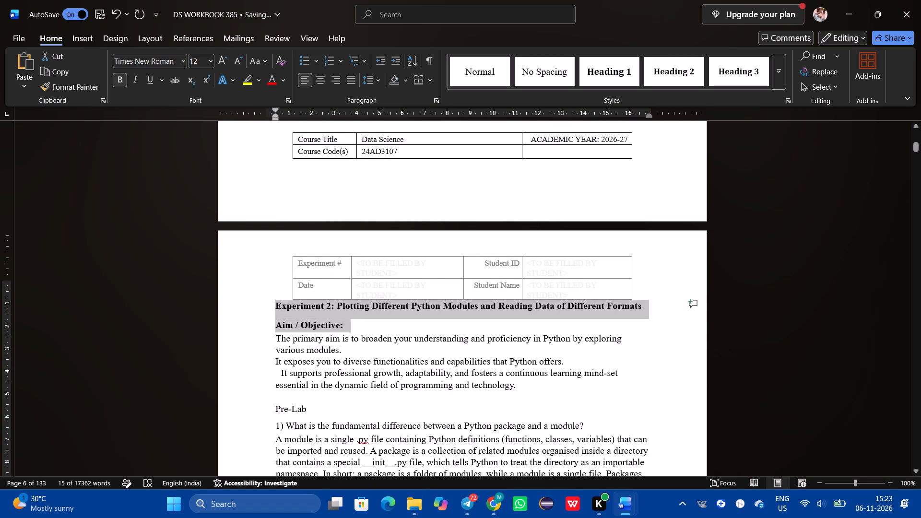
{"action": "triple_click", "coordinate": [316, 408]}
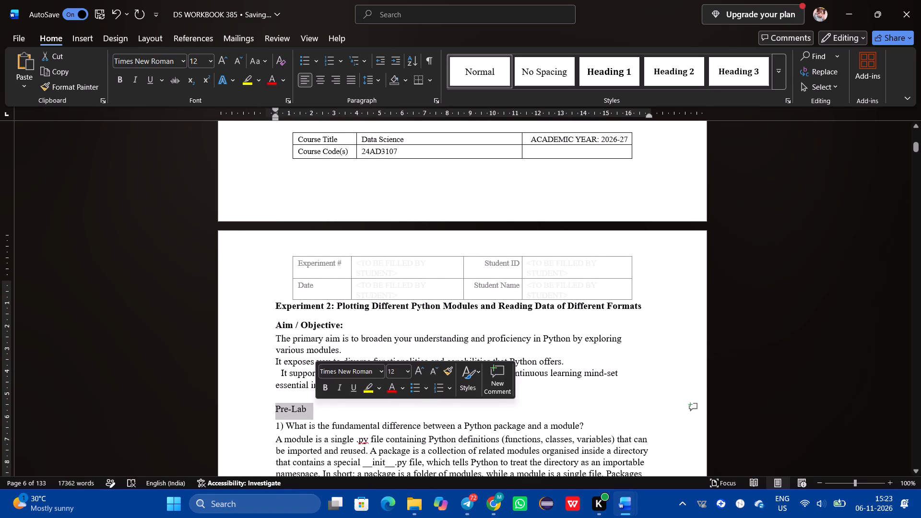
{"action": "key", "text": "ctrl+b"}
Compare with the original workbook's Experiment 2 page and bold Pre-Lab question 1, about the difference between a Python package and a module.
{"action": "scroll", "coordinate": [316, 408], "scroll_direction": "down", "scroll_amount": 1}
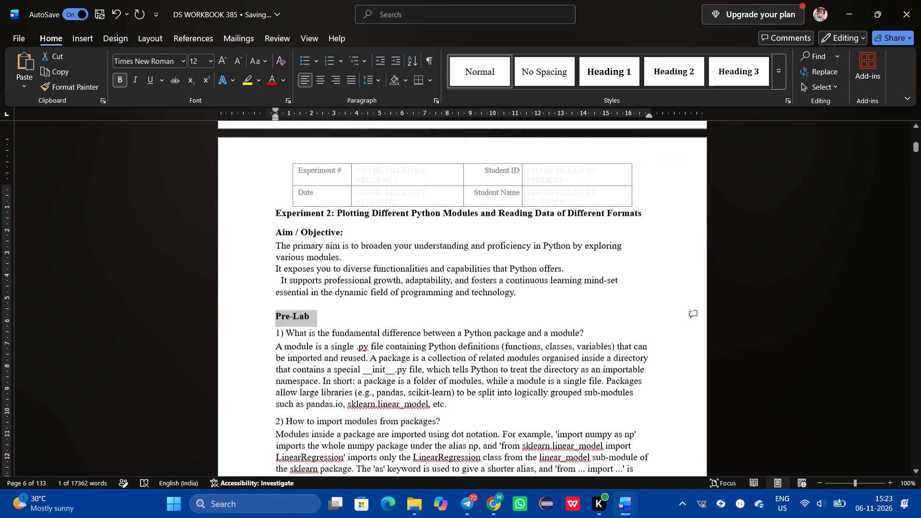
{"action": "scroll", "coordinate": [316, 408], "scroll_direction": "down", "scroll_amount": 2}
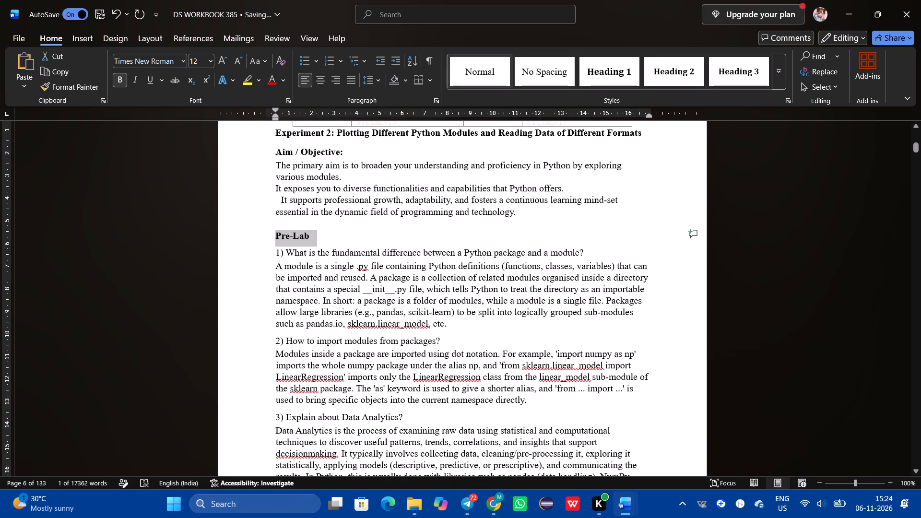
{"action": "key", "text": "alt+Tab"}
{"action": "scroll", "coordinate": [316, 408], "scroll_direction": "down", "scroll_amount": 1}
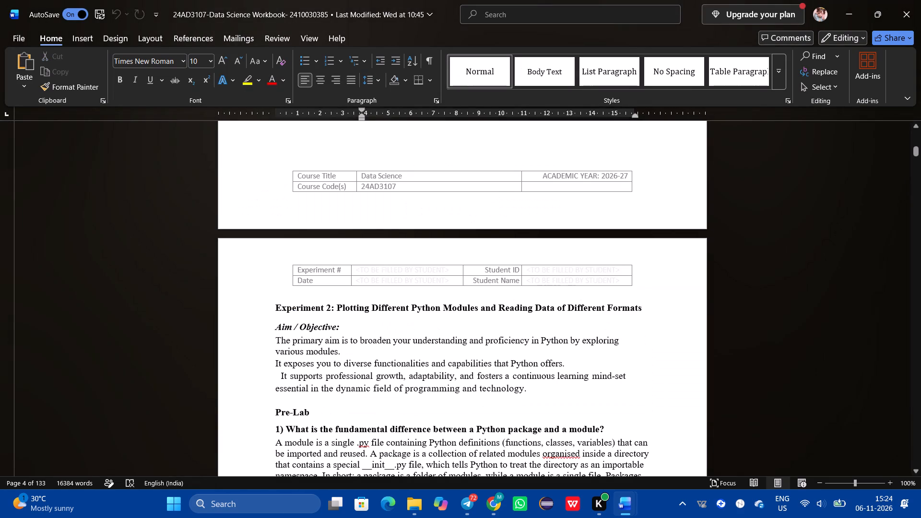
{"action": "scroll", "coordinate": [316, 408], "scroll_direction": "down", "scroll_amount": 1}
{"action": "key", "text": "alt+Tab"}
{"action": "scroll", "coordinate": [362, 308], "scroll_direction": "up", "scroll_amount": 1}
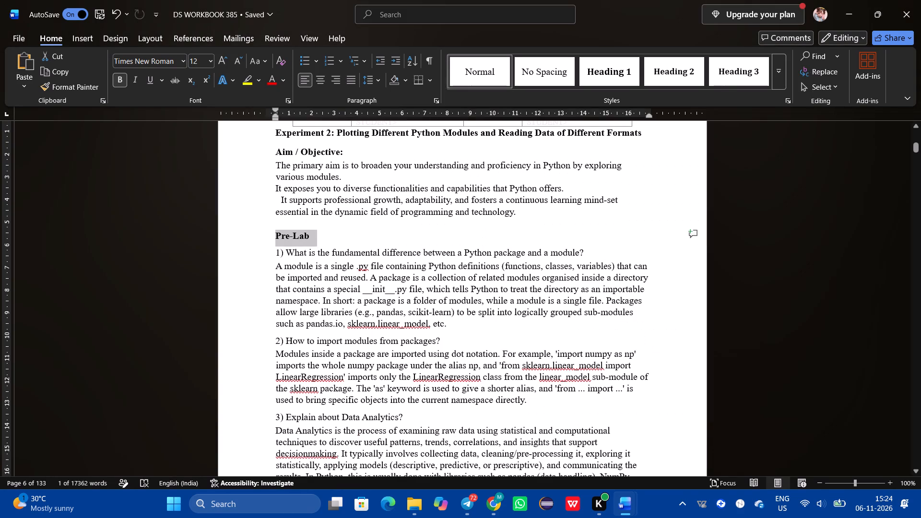
{"action": "scroll", "coordinate": [362, 308], "scroll_direction": "up", "scroll_amount": 1}
{"action": "key", "text": "alt+Tab"}
{"action": "key", "text": "alt+Tab"}
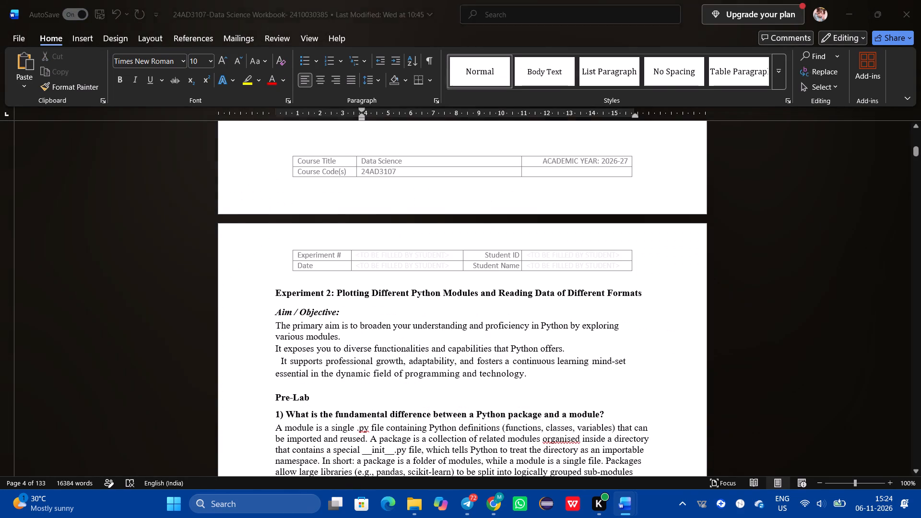
{"action": "left_click", "coordinate": [394, 306]}
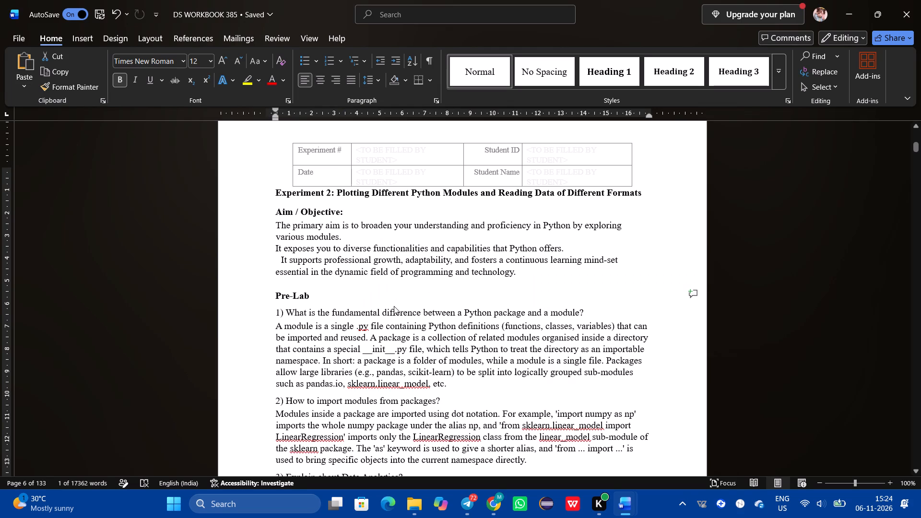
{"action": "triple_click", "coordinate": [387, 311]}
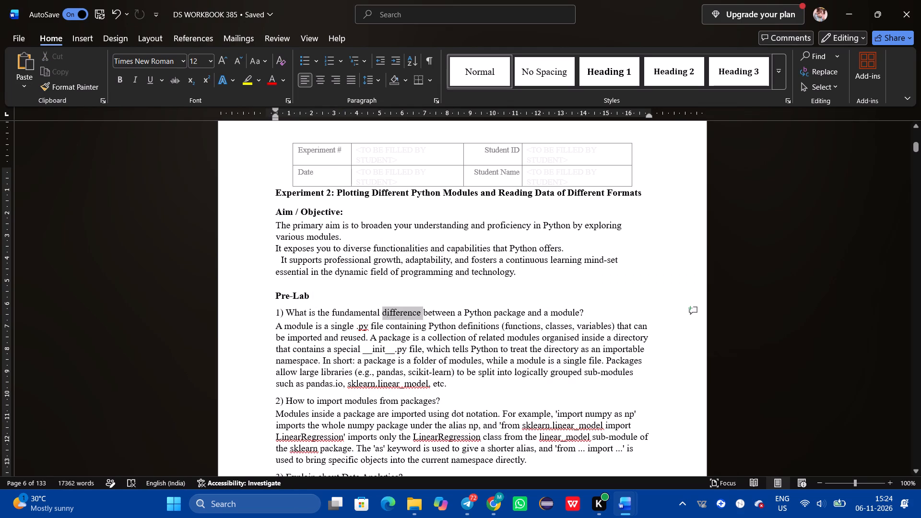
{"action": "key", "text": "ctrl+b"}
Bold Pre-Lab question 2, "How to import modules from packages?", together with the list numbering.
{"action": "scroll", "coordinate": [387, 311], "scroll_direction": "down", "scroll_amount": 1}
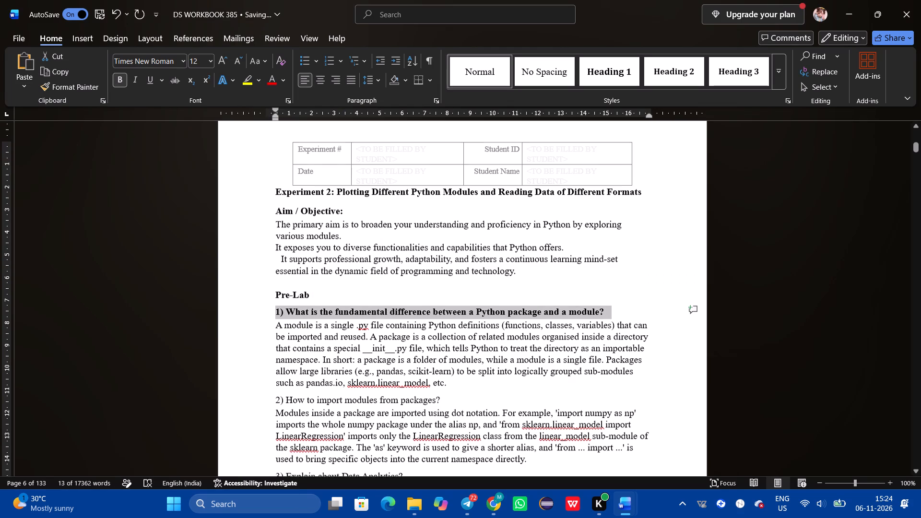
{"action": "scroll", "coordinate": [387, 311], "scroll_direction": "down", "scroll_amount": 1}
{"action": "triple_click", "coordinate": [383, 338]}
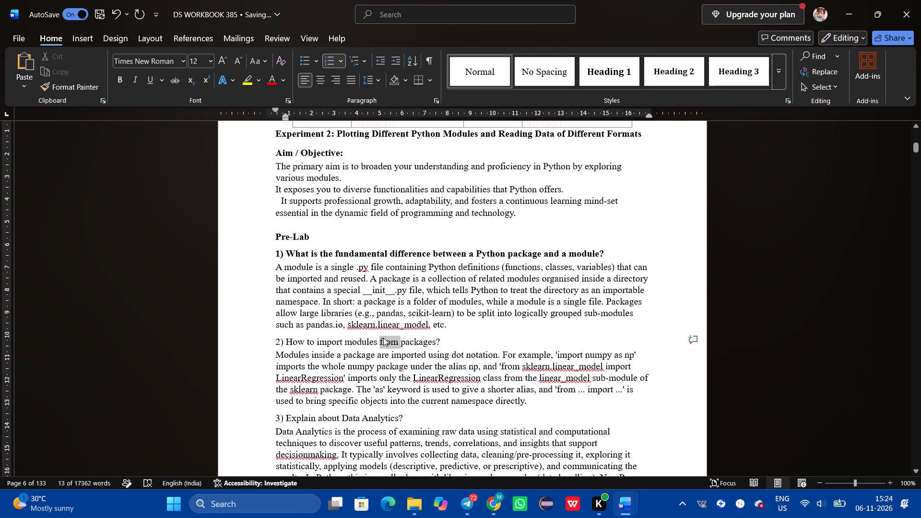
{"action": "key", "text": "ctrl+b"}
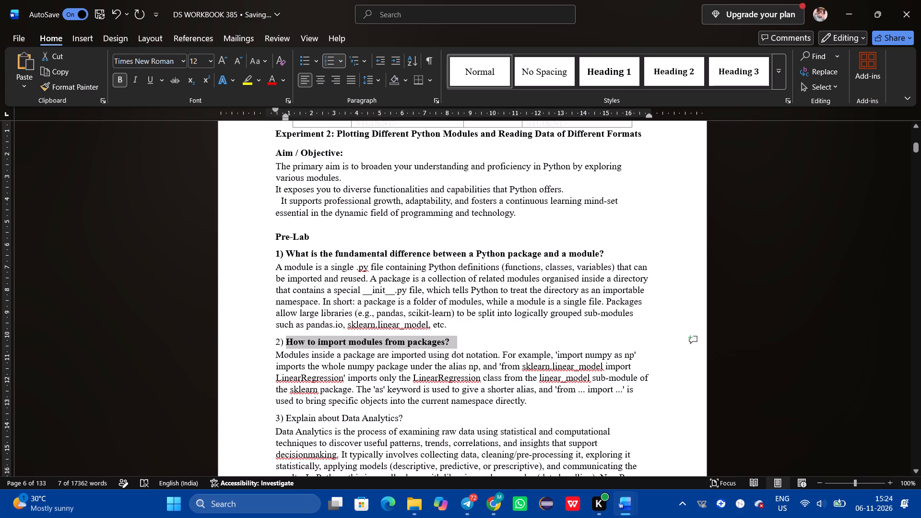
{"action": "triple_click", "coordinate": [278, 343]}
{"action": "key", "text": "ctrl+b"}
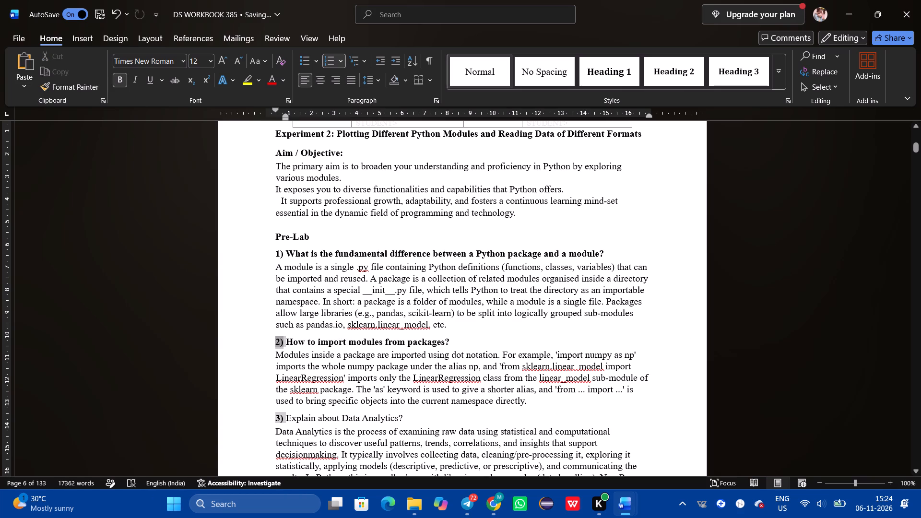
Bold Pre-Lab questions 3 and 4, "Explain about Data Analytics?" and "What is meant by Data Visualization?".
{"action": "left_click", "coordinate": [343, 417]}
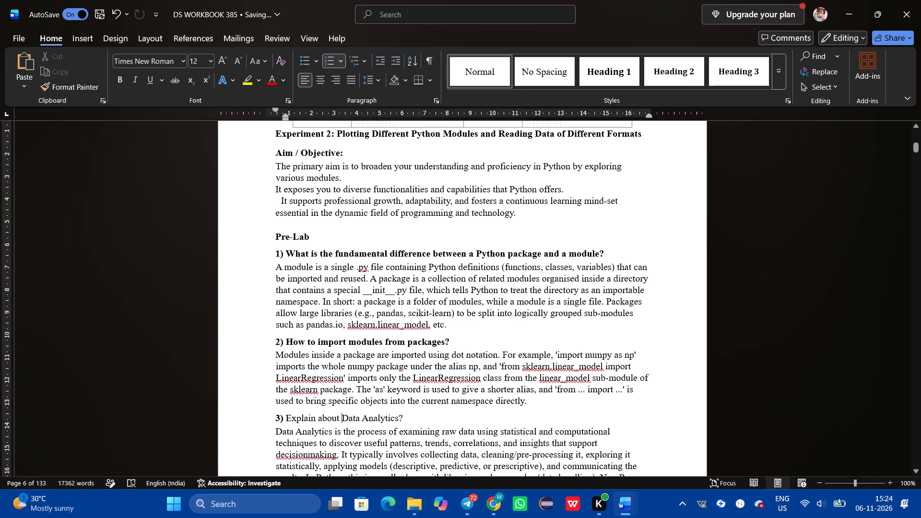
{"action": "triple_click", "coordinate": [343, 417]}
{"action": "key", "text": "ctrl+b"}
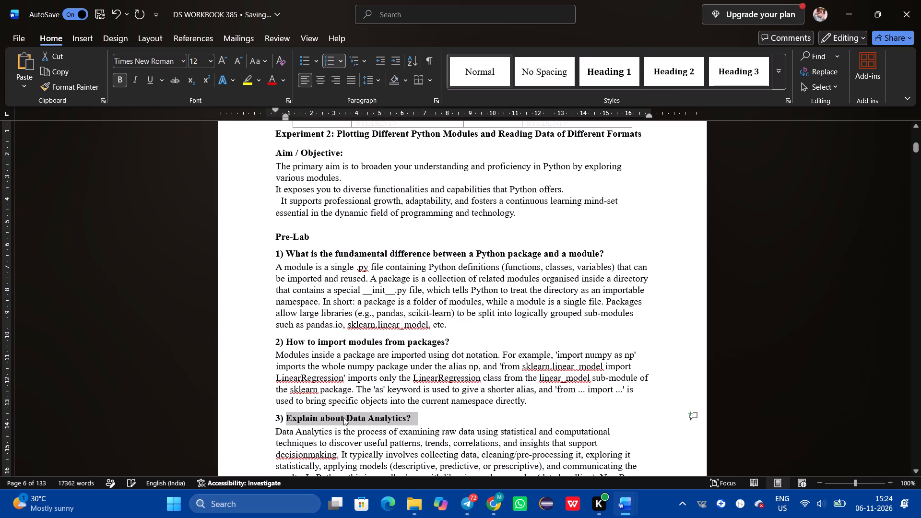
{"action": "scroll", "coordinate": [343, 417], "scroll_direction": "down", "scroll_amount": 1}
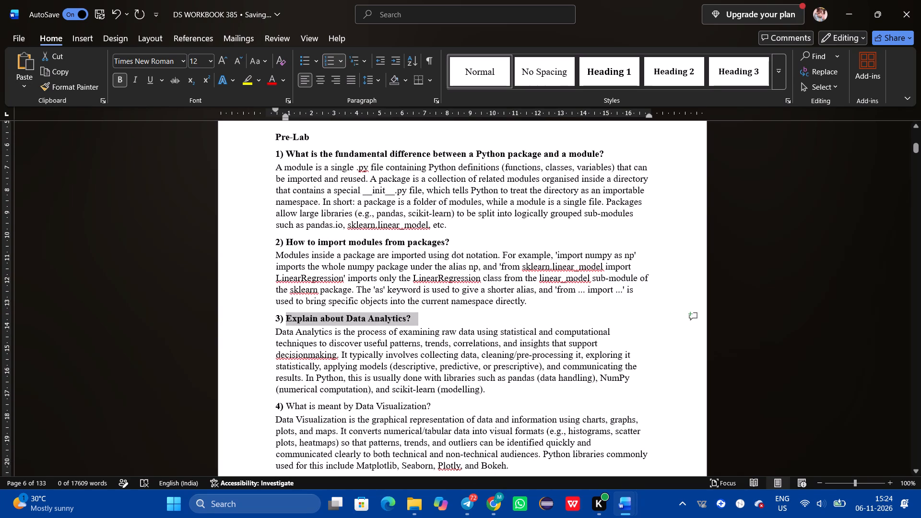
{"action": "triple_click", "coordinate": [347, 406]}
{"action": "left_click", "coordinate": [347, 406]}
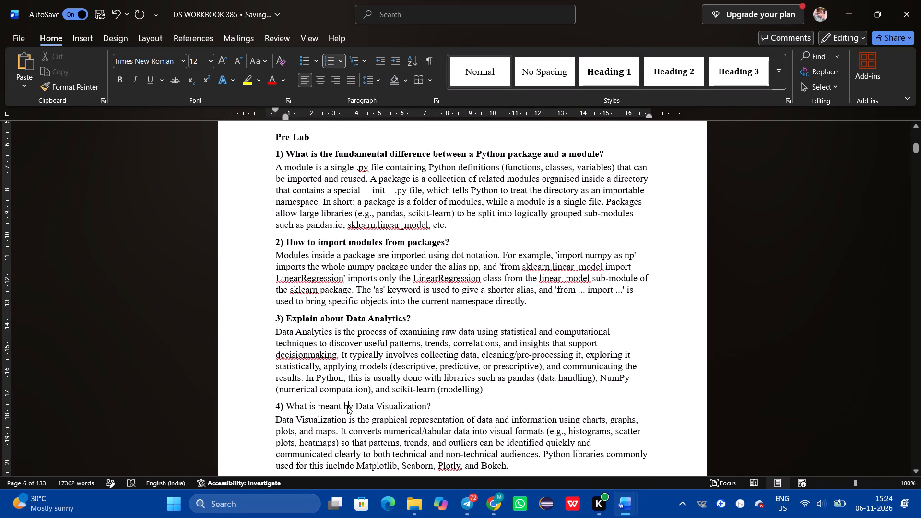
{"action": "triple_click", "coordinate": [347, 406]}
{"action": "key", "text": "ctrl+b"}
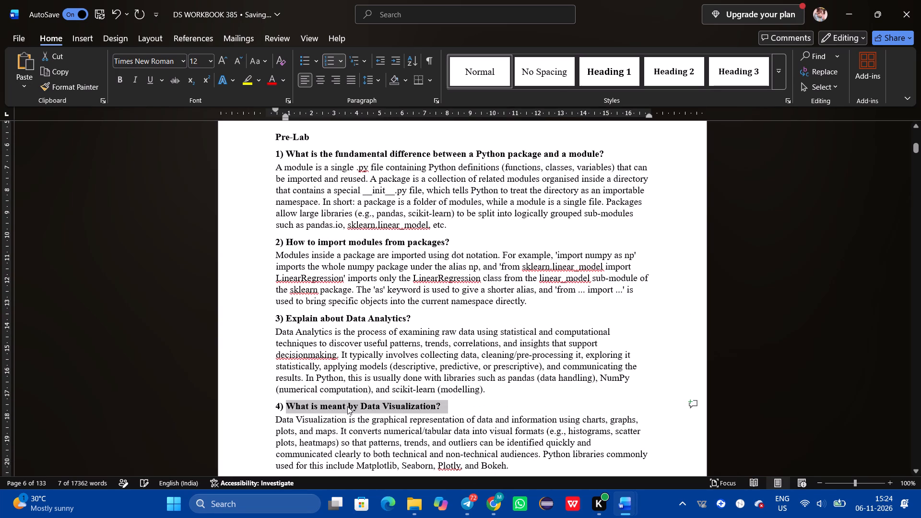
Review the Introductory Session in DS WORKBOOK 385, and examine the original workbook from there through the Experiment 2 Pre-Lab to the In-Lab section.
{"action": "scroll", "coordinate": [347, 406], "scroll_direction": "up", "scroll_amount": 9}
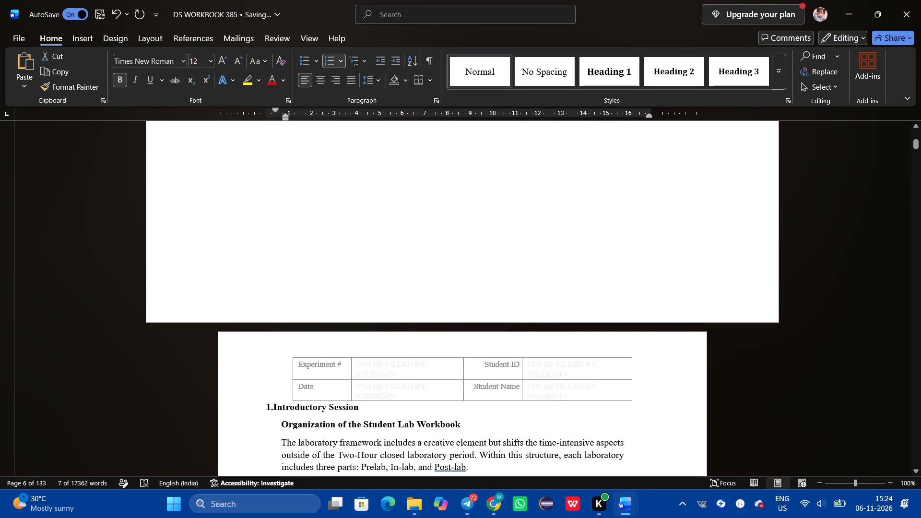
{"action": "scroll", "coordinate": [347, 406], "scroll_direction": "down", "scroll_amount": 4}
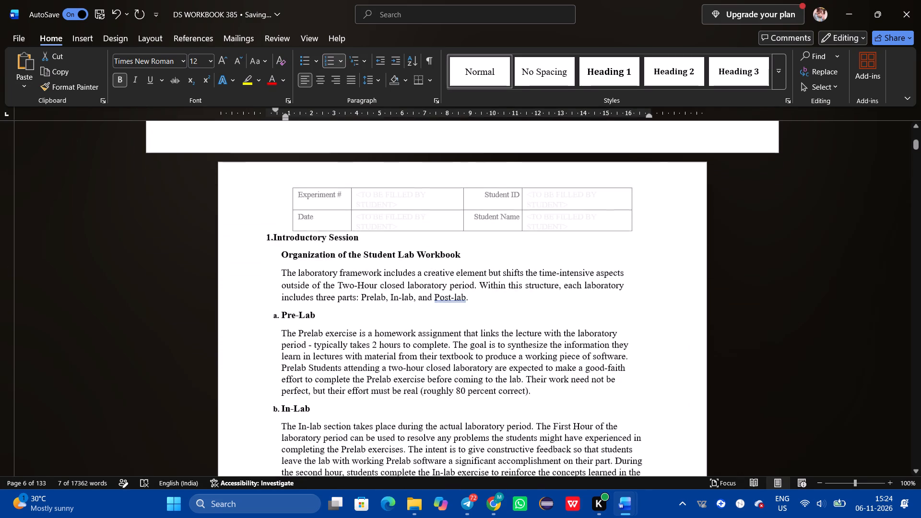
{"action": "scroll", "coordinate": [347, 406], "scroll_direction": "down", "scroll_amount": 1}
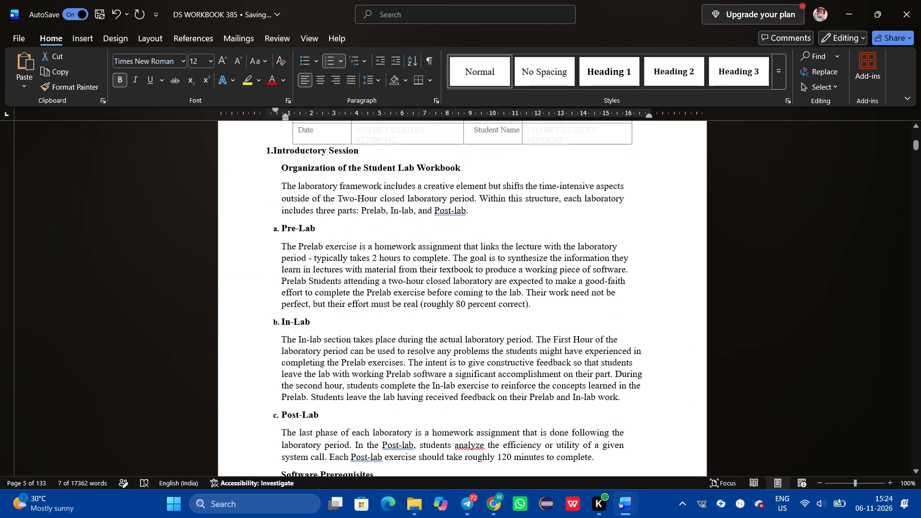
{"action": "key", "text": "alt+Tab"}
{"action": "scroll", "coordinate": [347, 406], "scroll_direction": "up", "scroll_amount": 5}
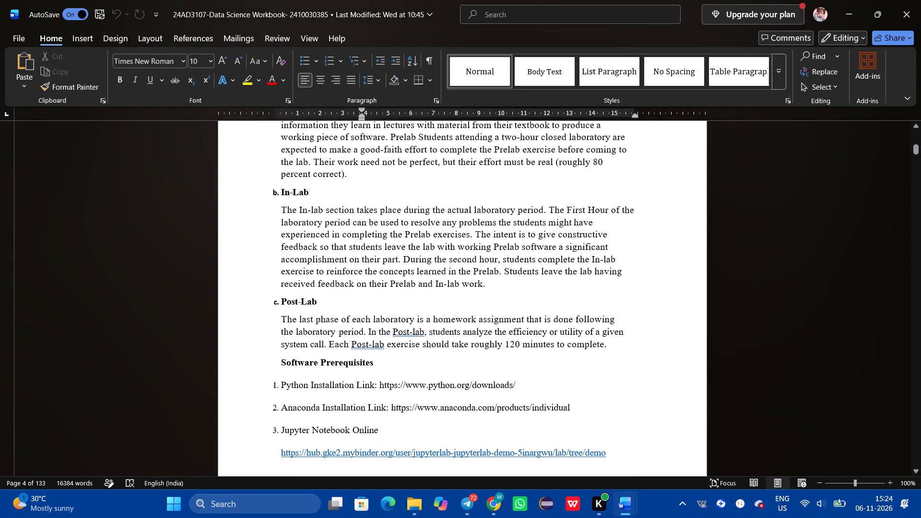
{"action": "scroll", "coordinate": [347, 406], "scroll_direction": "down", "scroll_amount": 4}
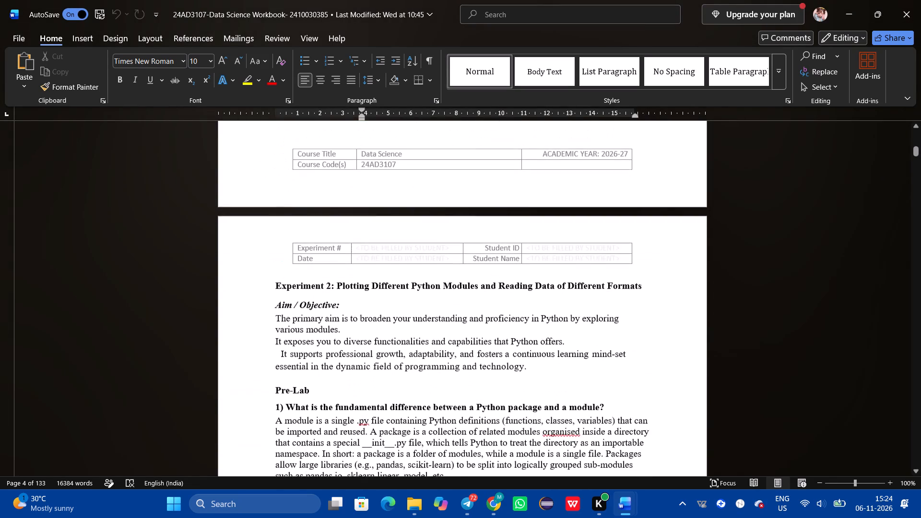
{"action": "scroll", "coordinate": [347, 406], "scroll_direction": "down", "scroll_amount": 5}
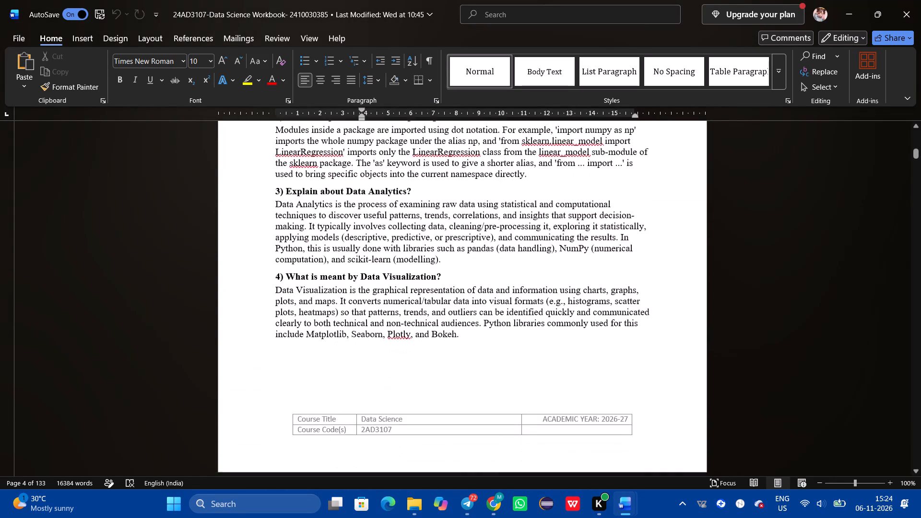
{"action": "scroll", "coordinate": [347, 406], "scroll_direction": "down", "scroll_amount": 3}
{"action": "key", "text": "alt+Tab"}
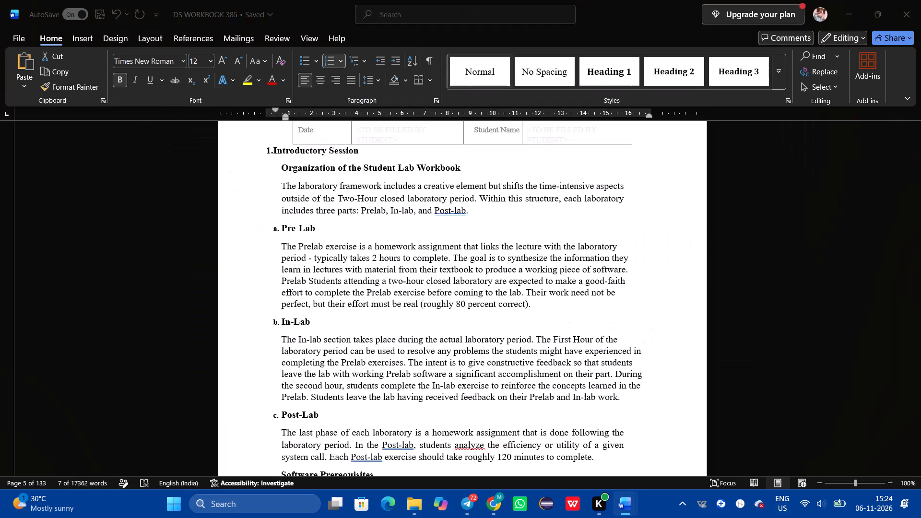
In DS WORKBOOK 385, join the Experiment 2 In-Lab label "a)" with its "Explore different Python modules" text on one line.
{"action": "scroll", "coordinate": [347, 406], "scroll_direction": "down", "scroll_amount": 4}
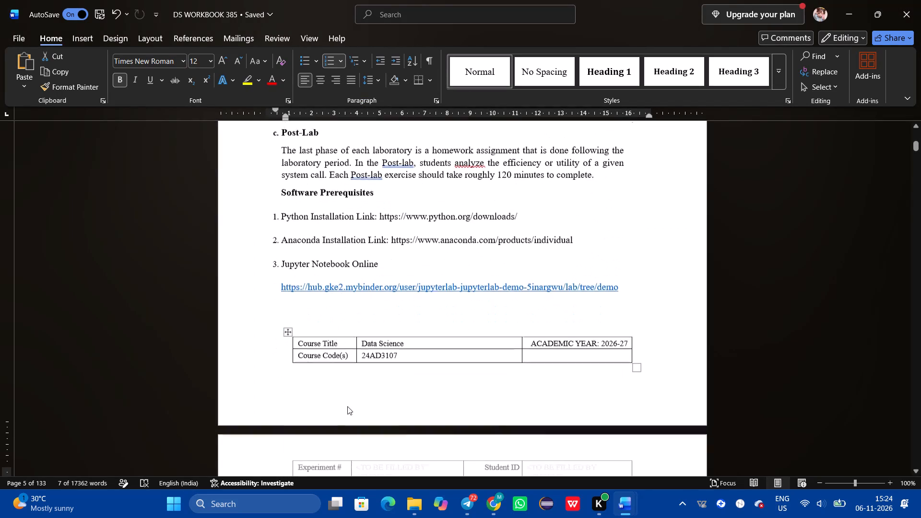
{"action": "scroll", "coordinate": [347, 406], "scroll_direction": "down", "scroll_amount": 3}
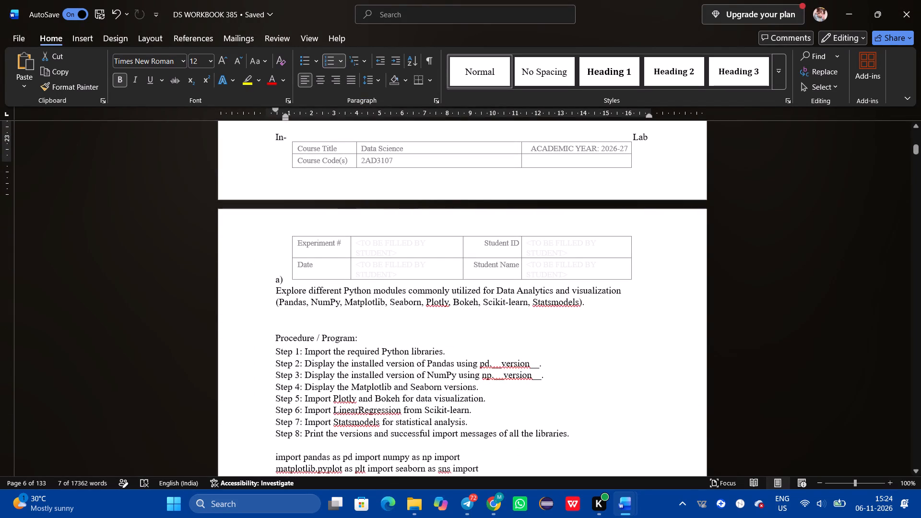
{"action": "left_click", "coordinate": [276, 287]}
{"action": "key", "text": "BackSpace"}
Check the In-Lab placement in the original workbook, and move the In-Lab heading past the course table onto the following page in DS WORKBOOK 385.
{"action": "key", "text": "alt+Tab"}
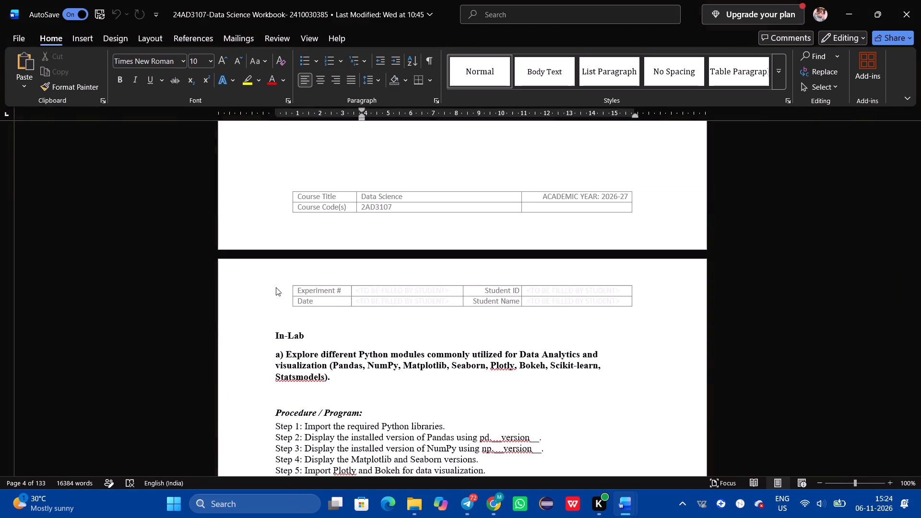
{"action": "key", "text": "alt+Tab"}
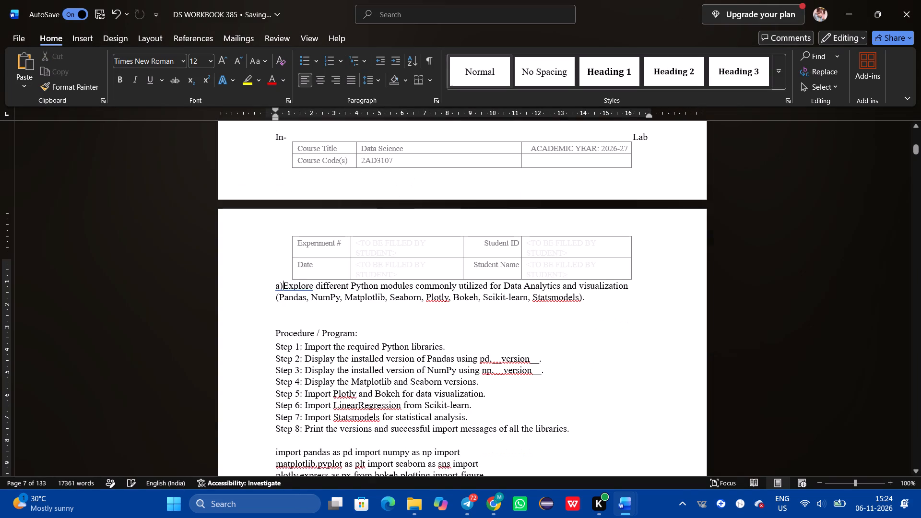
{"action": "scroll", "coordinate": [284, 301], "scroll_direction": "up", "scroll_amount": 1}
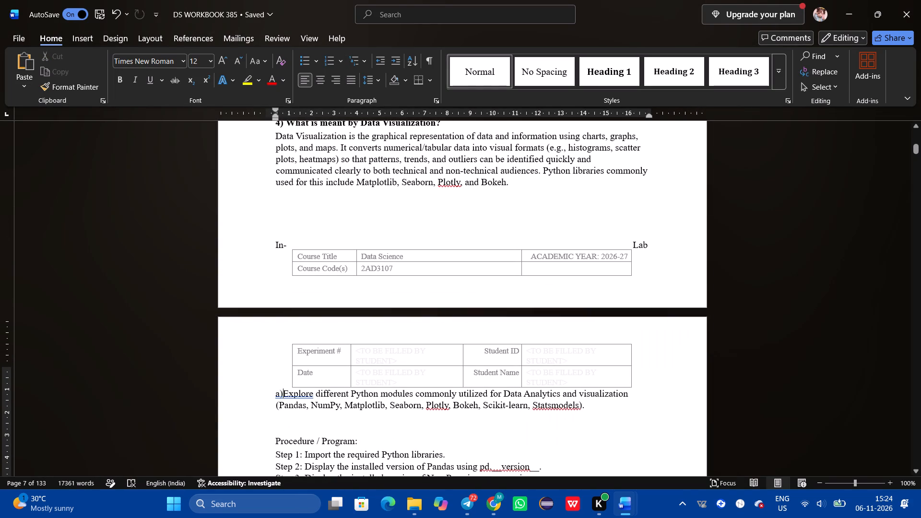
{"action": "left_click", "coordinate": [282, 221]}
{"action": "key", "text": "Return"}
{"action": "key", "text": "Return"}
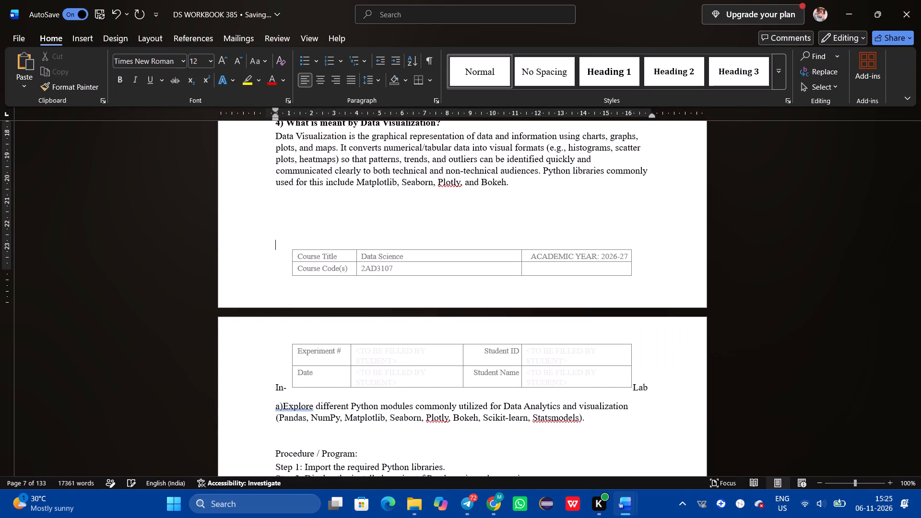
{"action": "key", "text": "Return"}
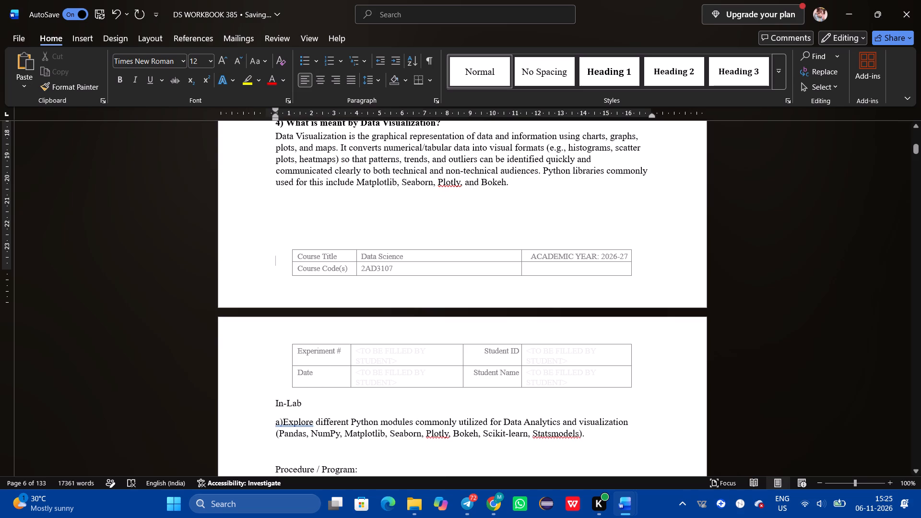
Bold the In-Lab heading and the task "a) Explore different Python modules" in Experiment 2.
{"action": "left_click_drag", "start_coordinate": [269, 394], "coordinate": [445, 454]}
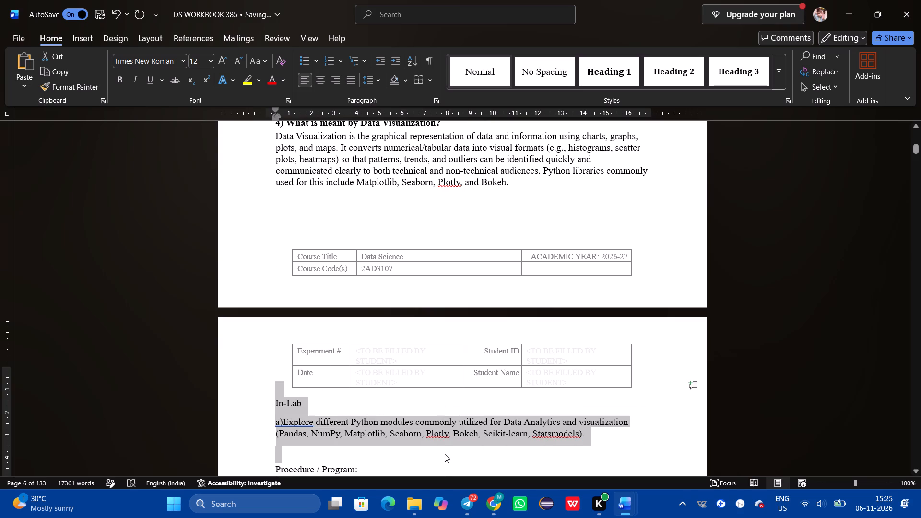
{"action": "key", "text": "ctrl+b"}
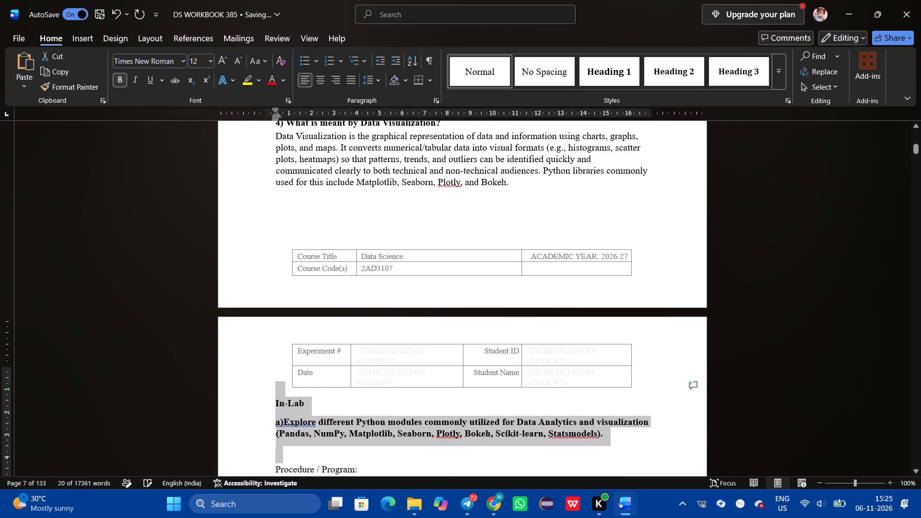
Bold the "Procedure / Program:" heading under task a) in the Experiment 2 In-Lab section.
{"action": "triple_click", "coordinate": [368, 472]}
{"action": "key", "text": "ctrl+b"}
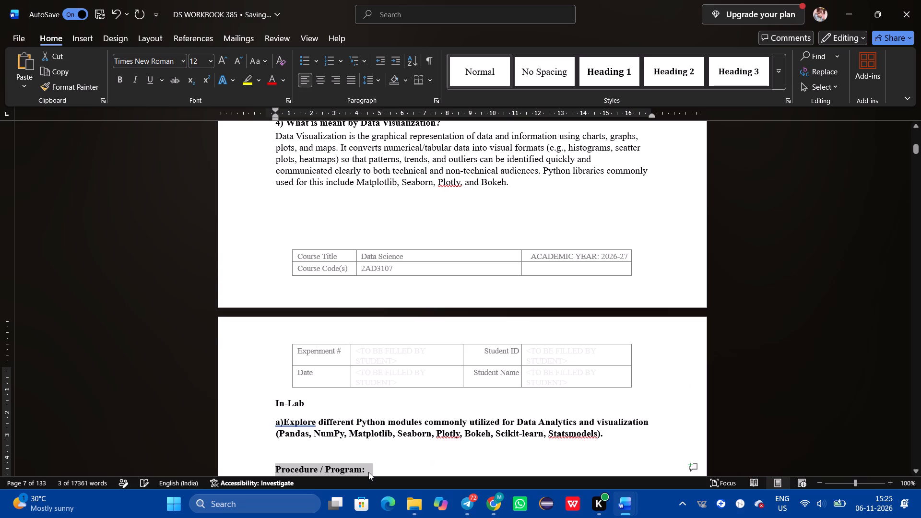
Check task a) in the original workbook, and put "Data / Results:" on its own bold line below the code in DS WORKBOOK 385.
{"action": "scroll", "coordinate": [368, 472], "scroll_direction": "down", "scroll_amount": 2}
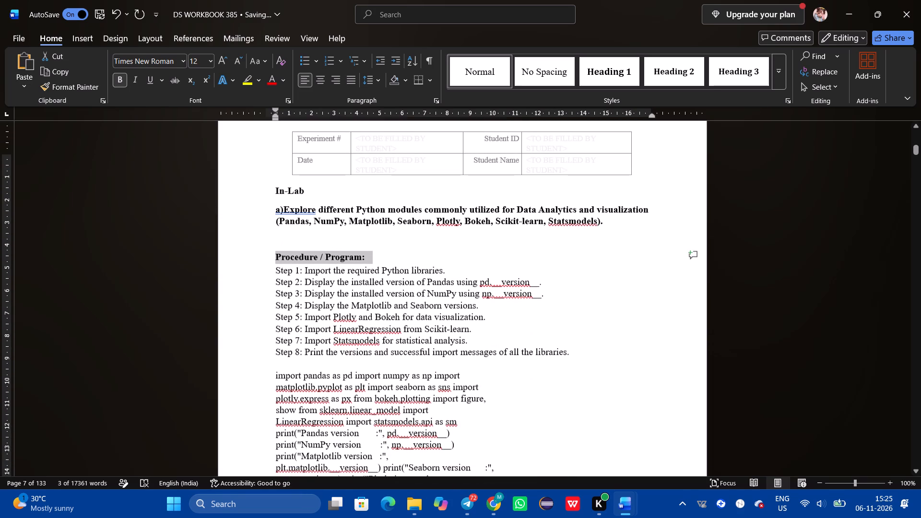
{"action": "key", "text": "alt+Tab"}
{"action": "scroll", "coordinate": [353, 441], "scroll_direction": "down", "scroll_amount": 2}
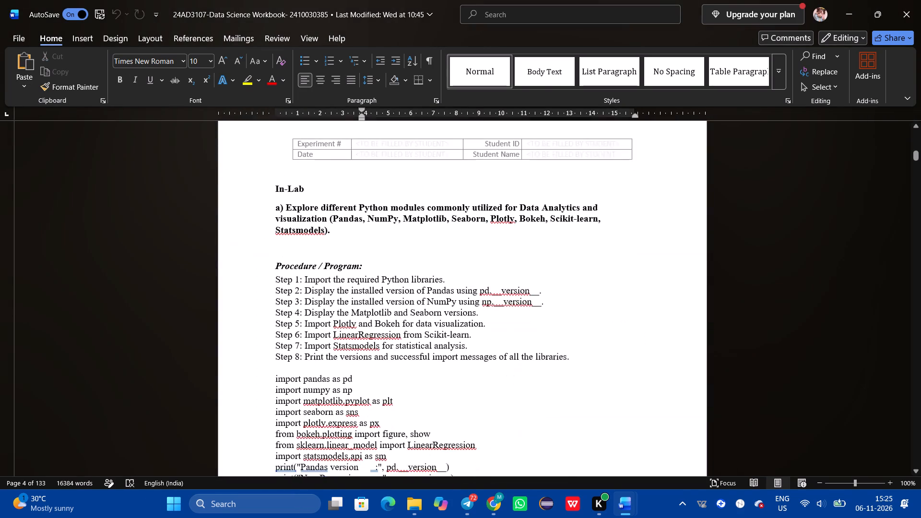
{"action": "scroll", "coordinate": [353, 441], "scroll_direction": "down", "scroll_amount": 2}
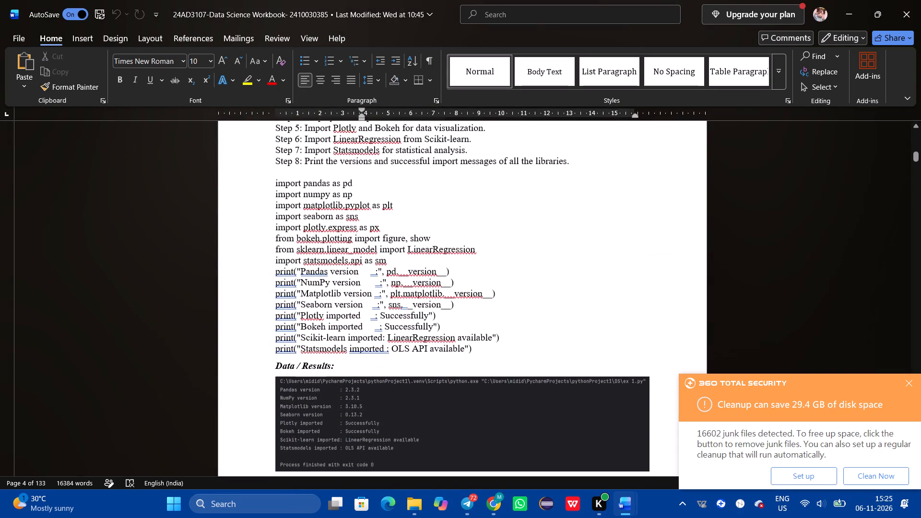
{"action": "key", "text": "alt+Tab"}
{"action": "scroll", "coordinate": [353, 441], "scroll_direction": "down", "scroll_amount": 1}
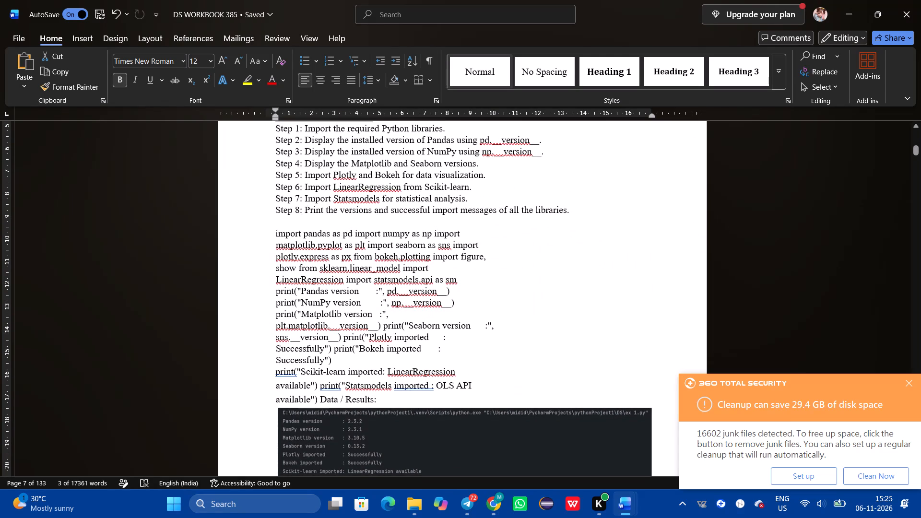
{"action": "left_click", "coordinate": [321, 397]}
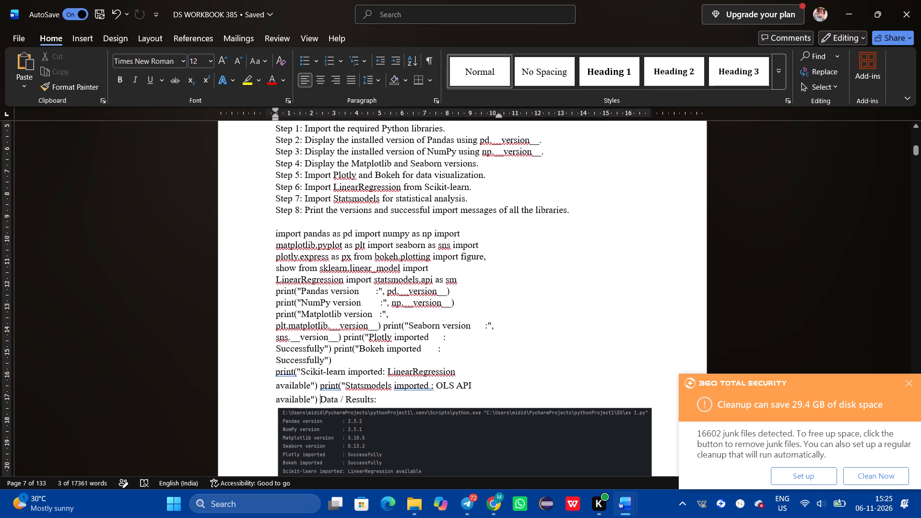
{"action": "scroll", "coordinate": [321, 397], "scroll_direction": "down", "scroll_amount": 1}
{"action": "key", "text": "Return"}
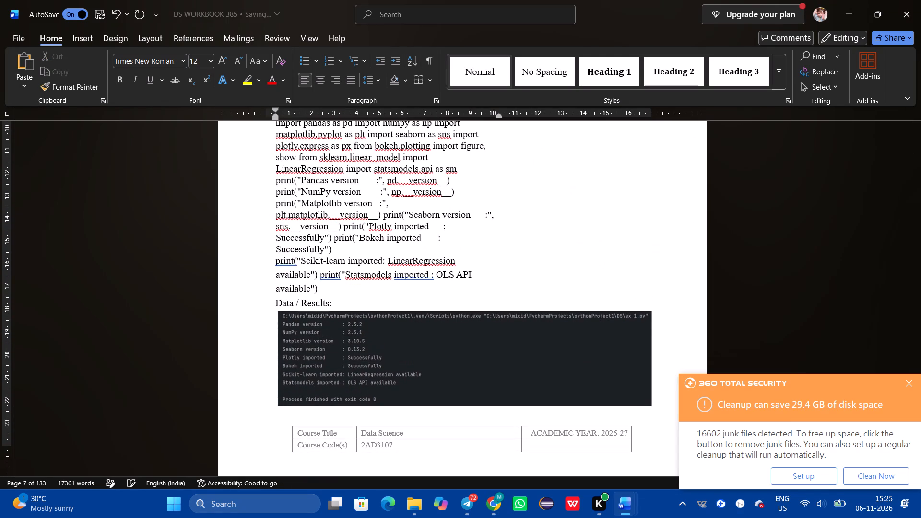
{"action": "double_click", "coordinate": [330, 305]}
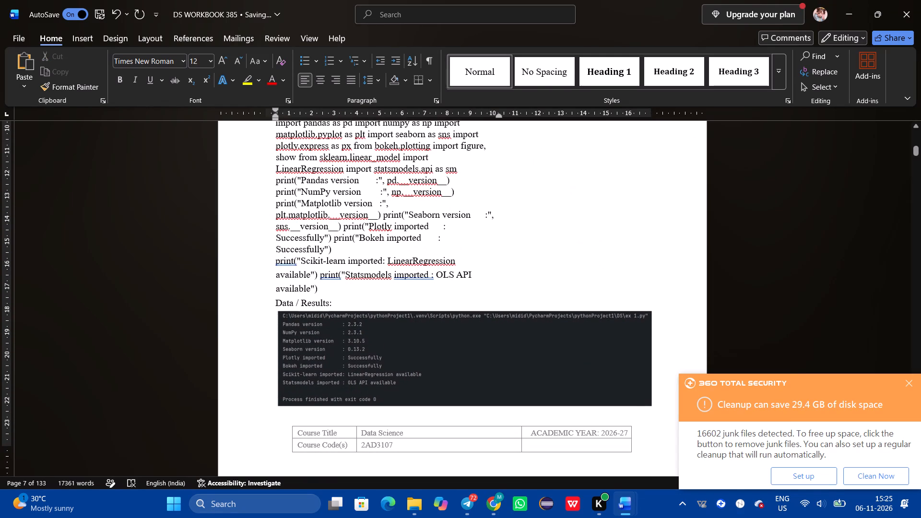
{"action": "triple_click", "coordinate": [330, 305]}
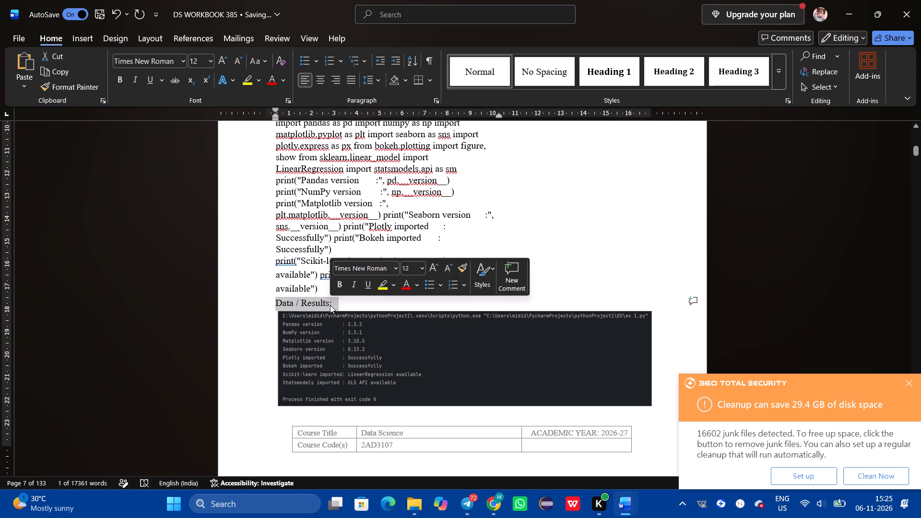
{"action": "key", "text": "ctrl+b"}
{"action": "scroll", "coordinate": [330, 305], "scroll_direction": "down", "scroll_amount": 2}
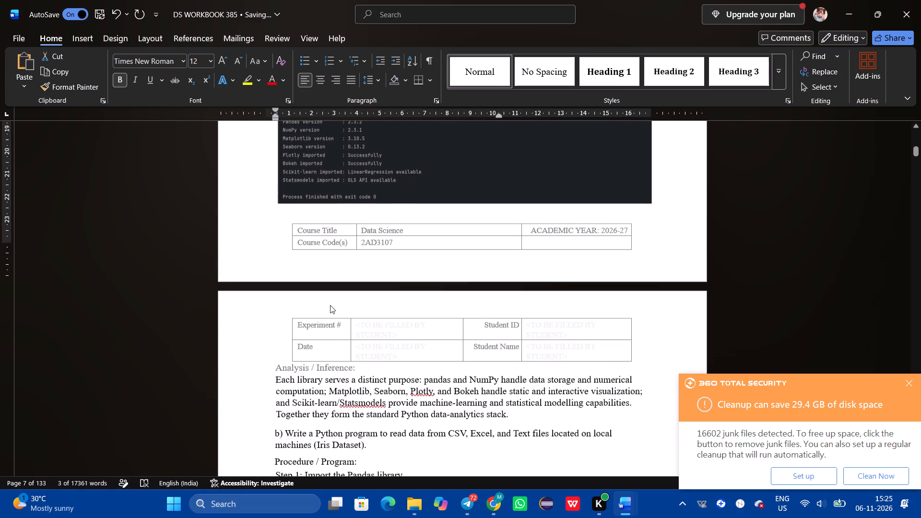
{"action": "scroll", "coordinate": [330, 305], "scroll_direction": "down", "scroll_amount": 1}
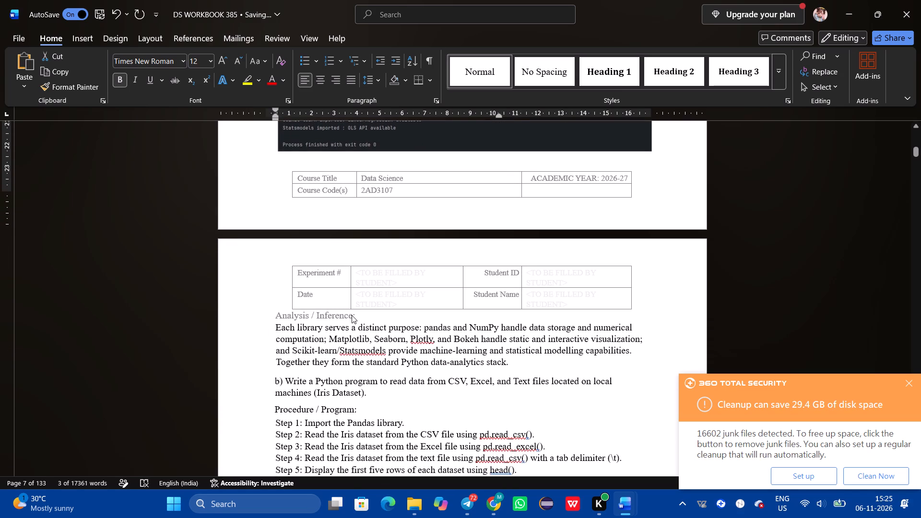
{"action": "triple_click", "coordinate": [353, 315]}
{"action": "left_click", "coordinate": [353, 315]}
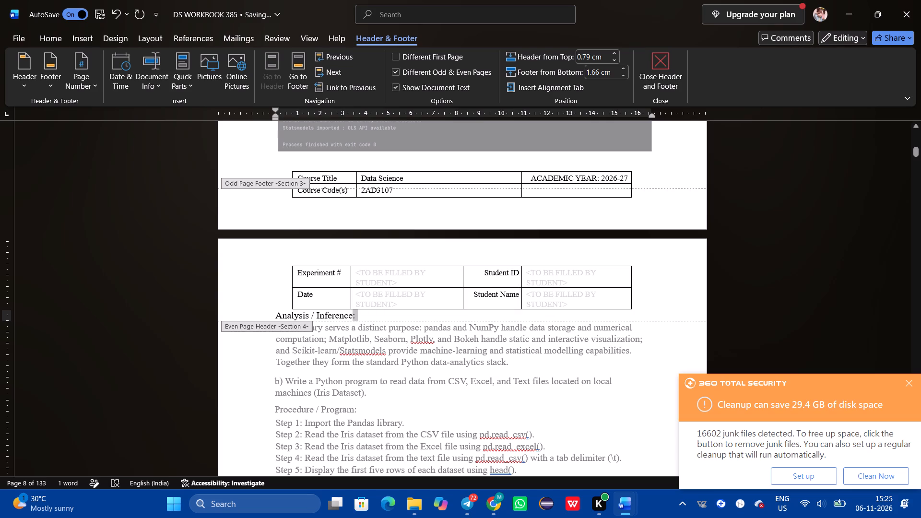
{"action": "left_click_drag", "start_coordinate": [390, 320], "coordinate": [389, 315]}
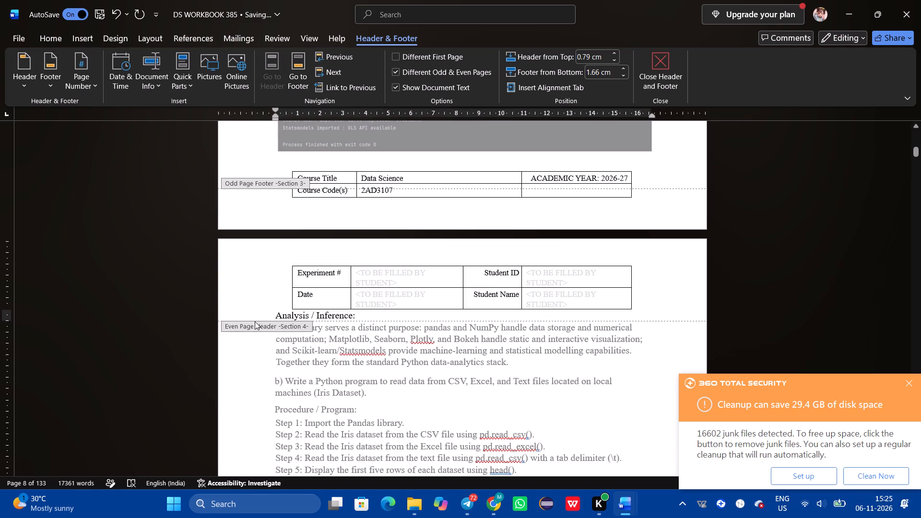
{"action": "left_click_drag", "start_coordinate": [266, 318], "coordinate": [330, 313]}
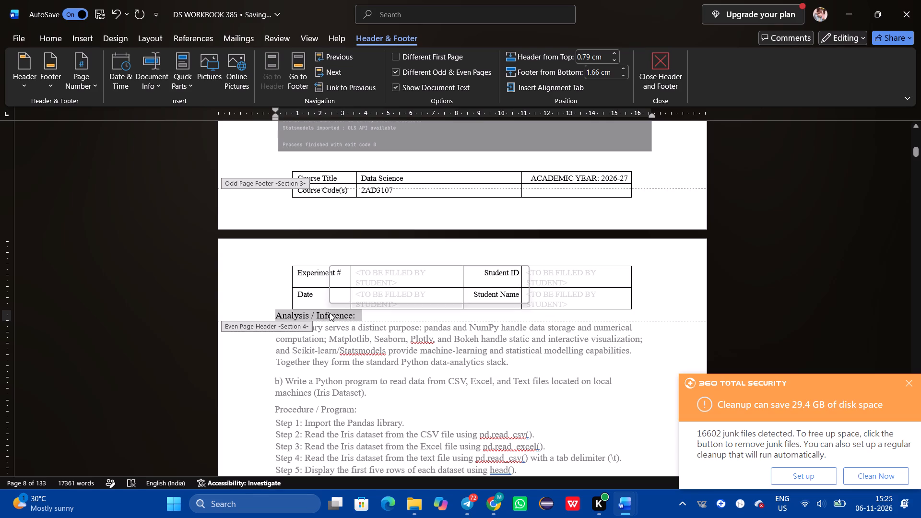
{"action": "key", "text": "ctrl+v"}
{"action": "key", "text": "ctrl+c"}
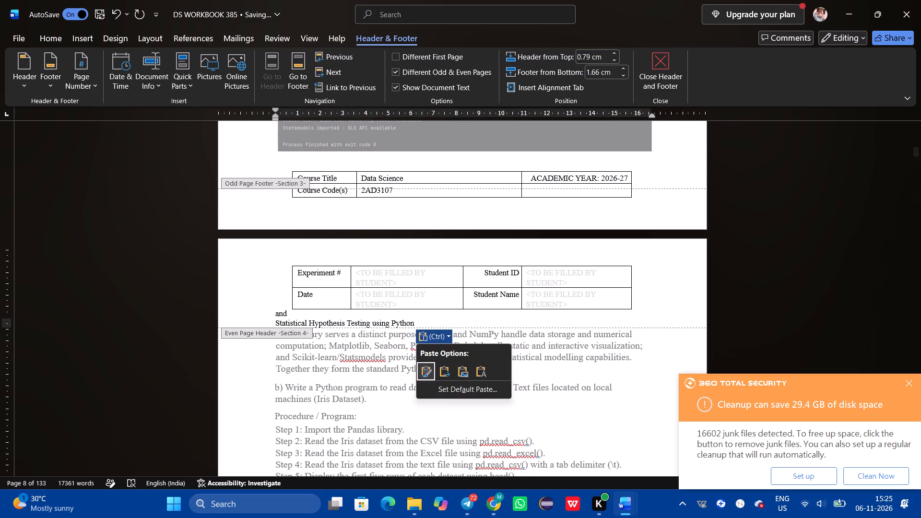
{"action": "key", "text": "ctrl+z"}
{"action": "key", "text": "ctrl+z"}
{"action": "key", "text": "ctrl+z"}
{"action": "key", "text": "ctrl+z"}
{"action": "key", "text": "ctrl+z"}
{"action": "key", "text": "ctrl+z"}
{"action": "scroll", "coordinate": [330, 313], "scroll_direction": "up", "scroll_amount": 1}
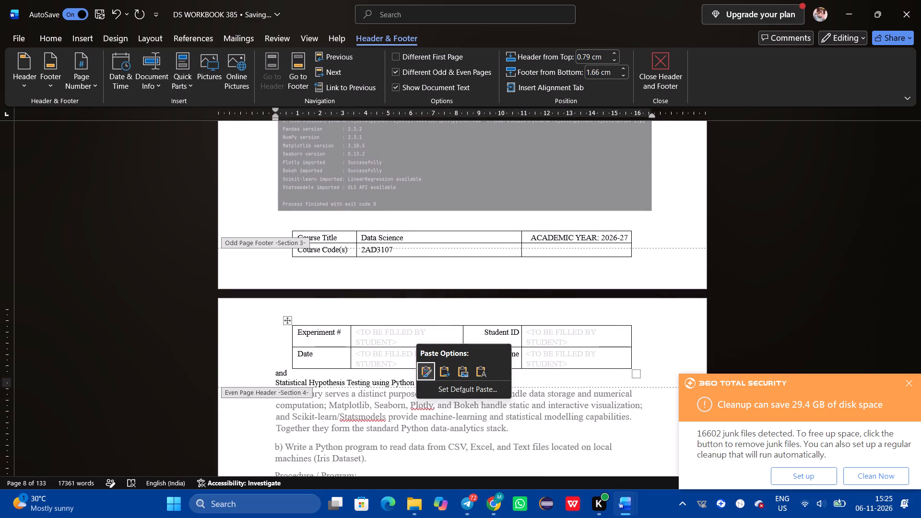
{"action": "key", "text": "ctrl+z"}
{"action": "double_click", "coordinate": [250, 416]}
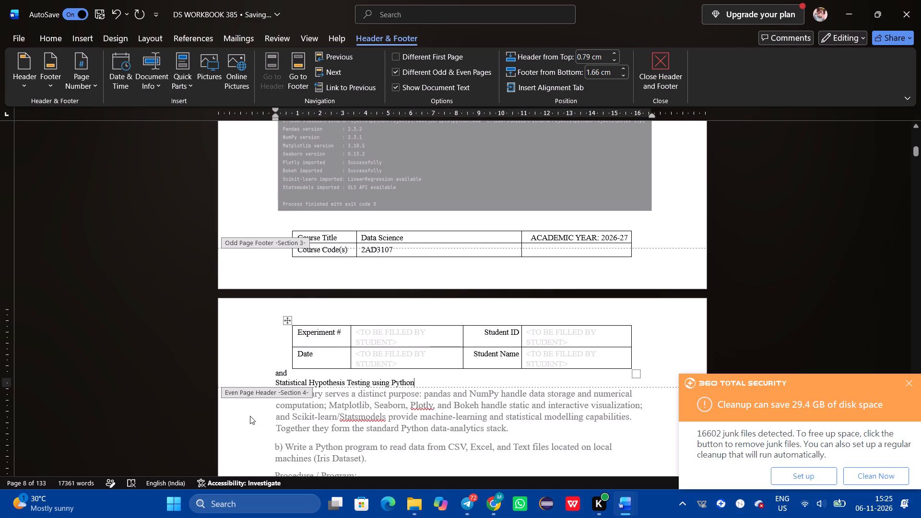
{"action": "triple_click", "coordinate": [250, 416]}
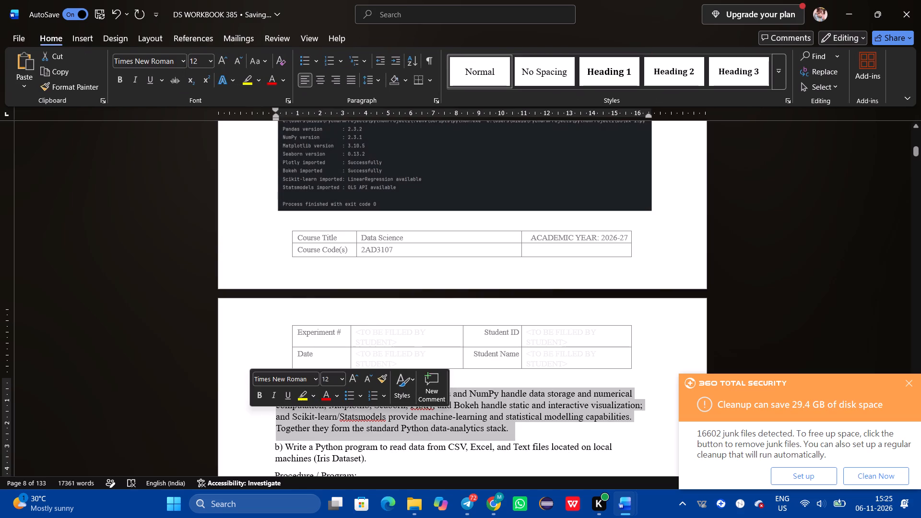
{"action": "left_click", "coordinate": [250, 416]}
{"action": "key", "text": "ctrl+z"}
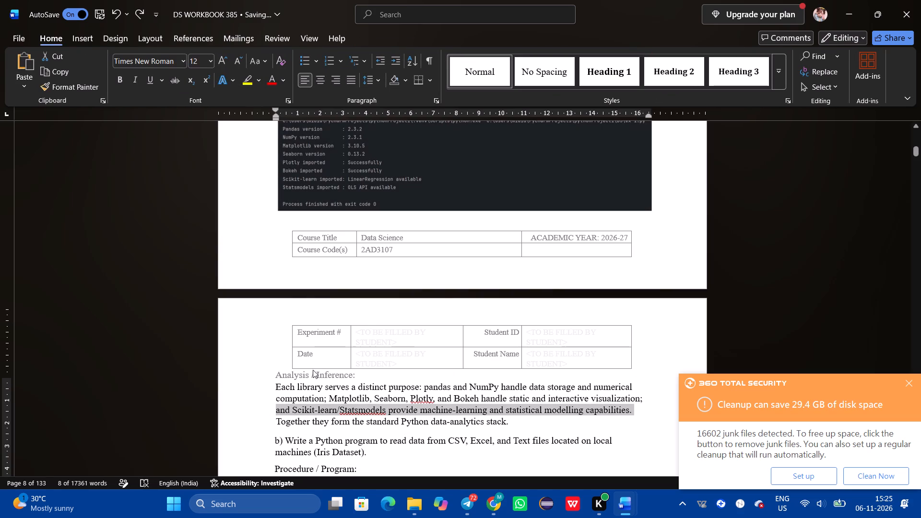
Move "Analysis / Inference:" out of the page header into the body, directly above the "Each library serves a distinct purpose" paragraph.
{"action": "triple_click", "coordinate": [289, 377]}
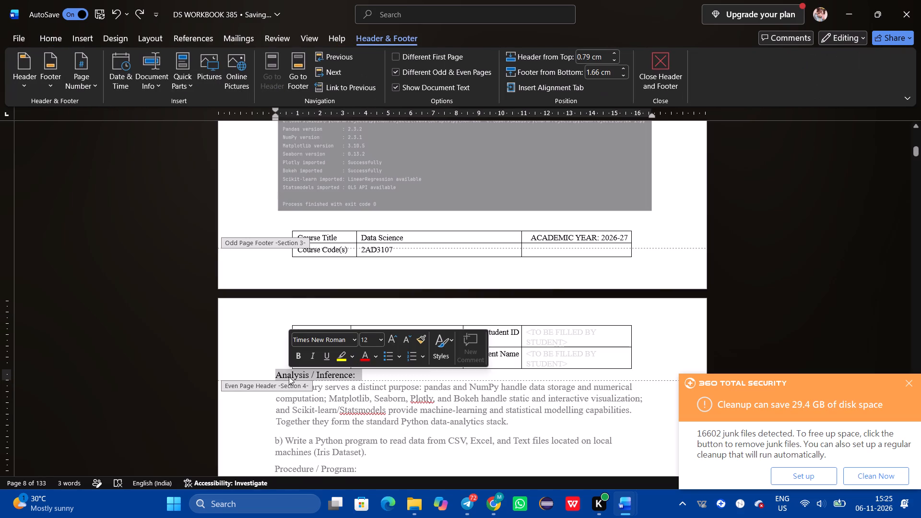
{"action": "key", "text": "ctrl+c"}
{"action": "key", "text": "BackSpace"}
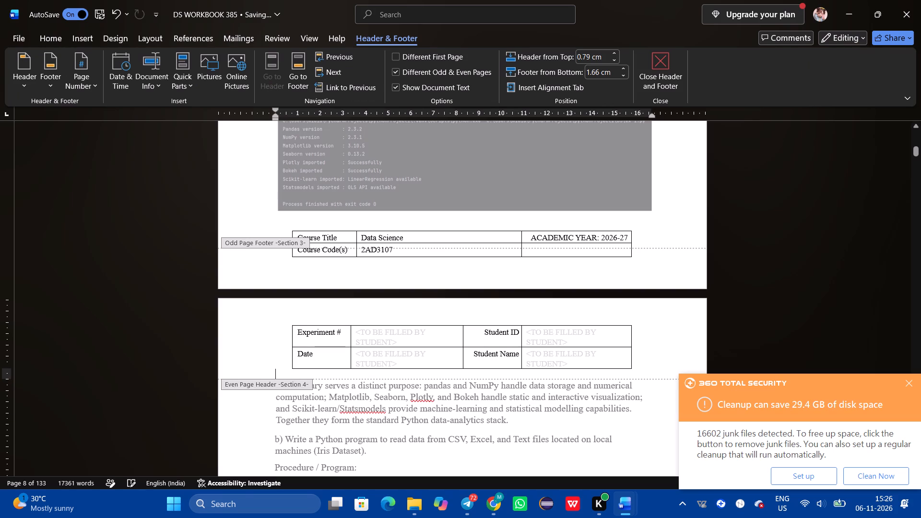
{"action": "left_click", "coordinate": [264, 407]}
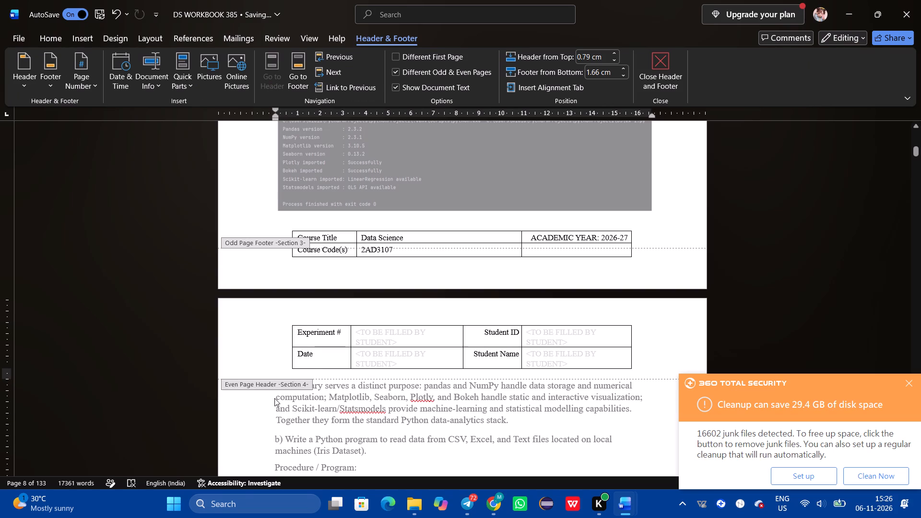
{"action": "triple_click", "coordinate": [274, 398]}
{"action": "left_click", "coordinate": [267, 379]}
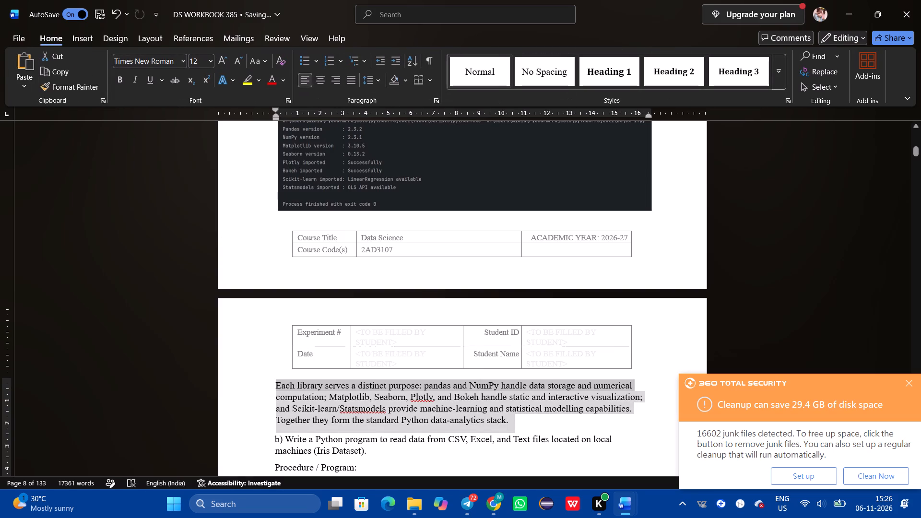
{"action": "left_click", "coordinate": [270, 380]}
{"action": "key", "text": "Return"}
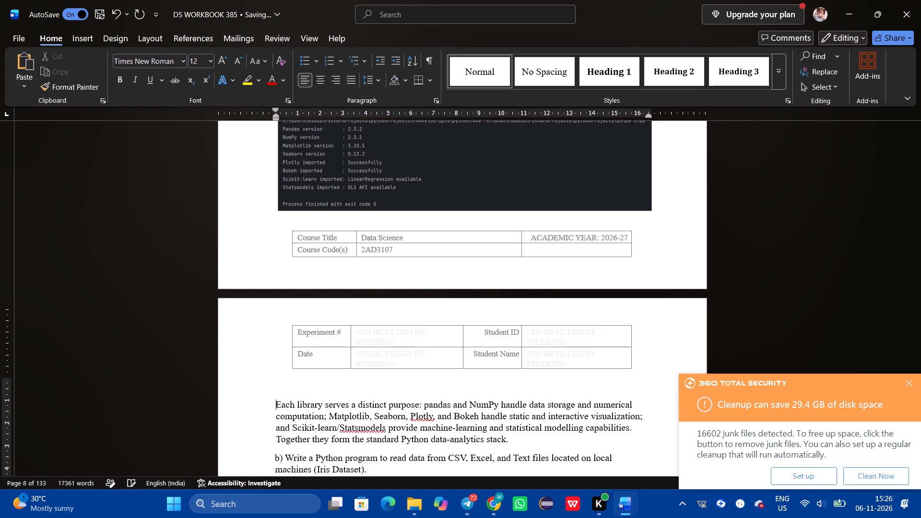
{"action": "key", "text": "Up"}
{"action": "key", "text": "ctrl+v"}
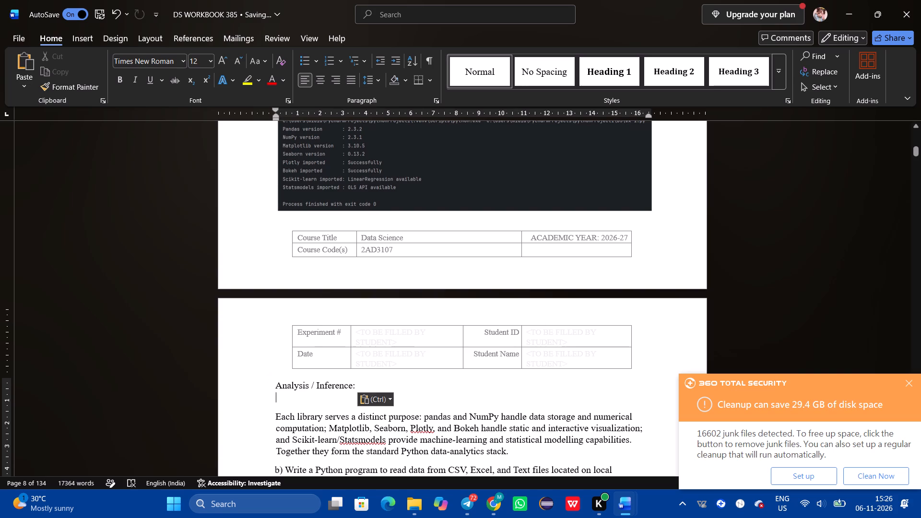
{"action": "key", "text": "BackSpace"}
{"action": "key", "text": "BackSpace"}
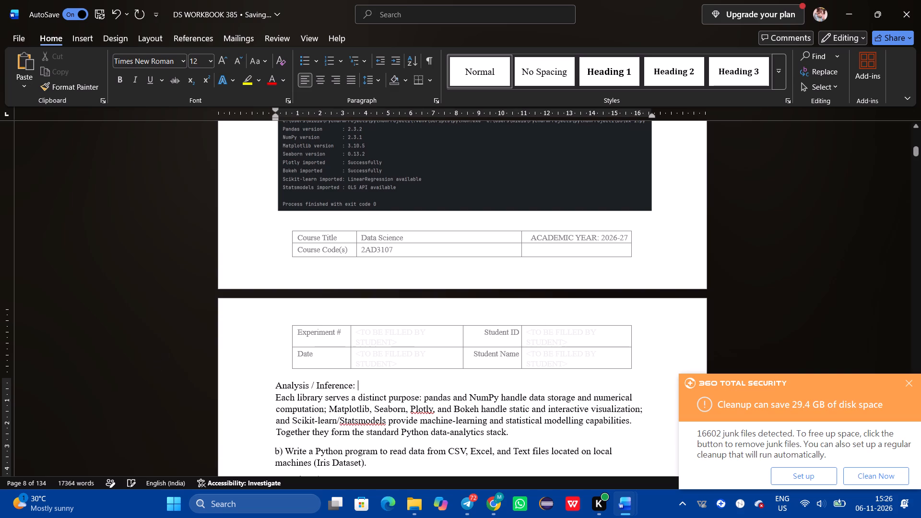
Bold the "Analysis / Inference:" heading and task b) about reading CSV, Excel, and Text files (Iris Dataset).
{"action": "triple_click", "coordinate": [311, 387]}
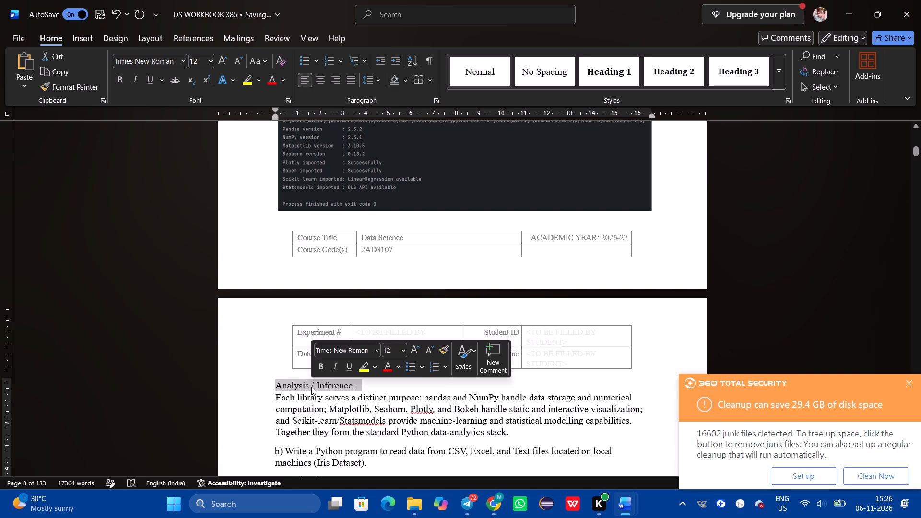
{"action": "key", "text": "ctrl+b"}
{"action": "scroll", "coordinate": [311, 387], "scroll_direction": "down", "scroll_amount": 1}
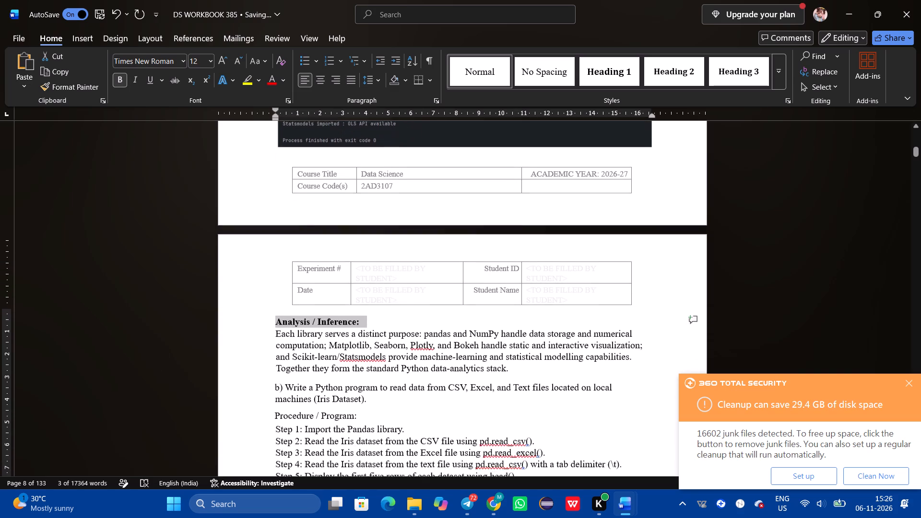
{"action": "triple_click", "coordinate": [311, 387]}
{"action": "left_click", "coordinate": [311, 387]}
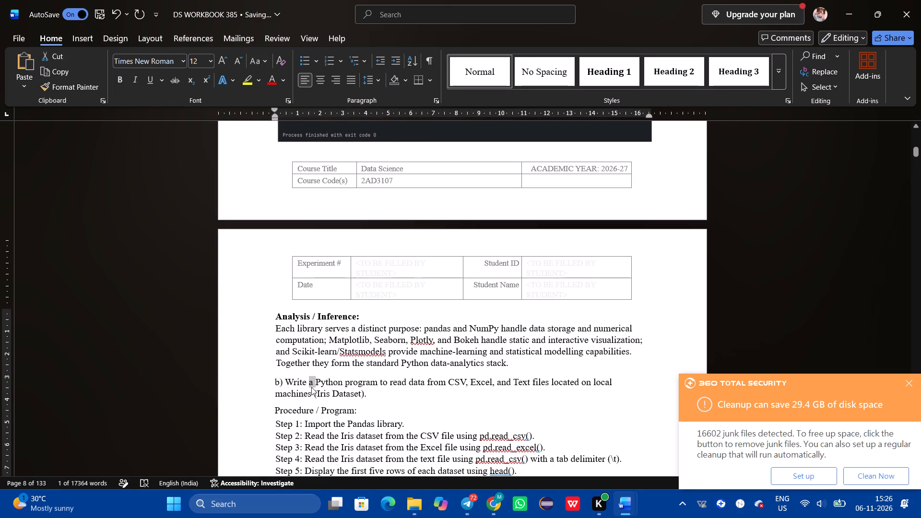
{"action": "triple_click", "coordinate": [311, 387]}
{"action": "left_click", "coordinate": [311, 387]}
{"action": "double_click", "coordinate": [311, 387]}
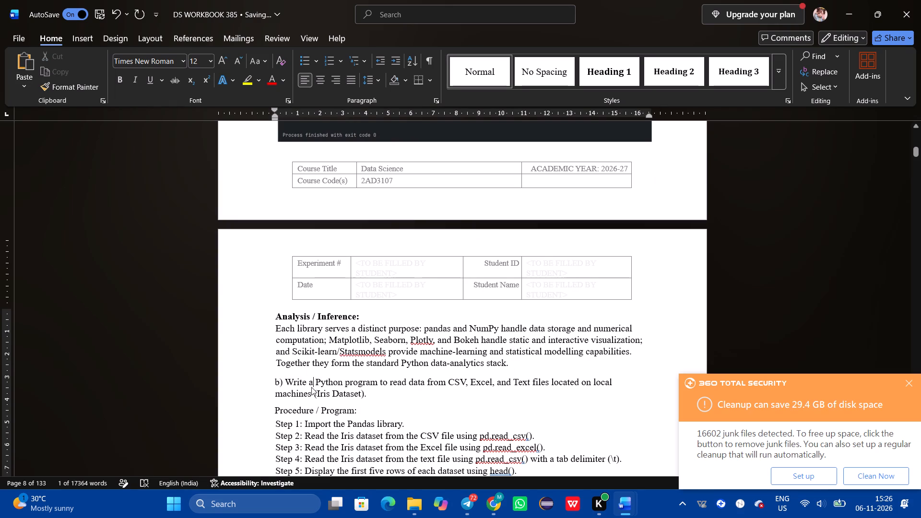
{"action": "triple_click", "coordinate": [311, 387]}
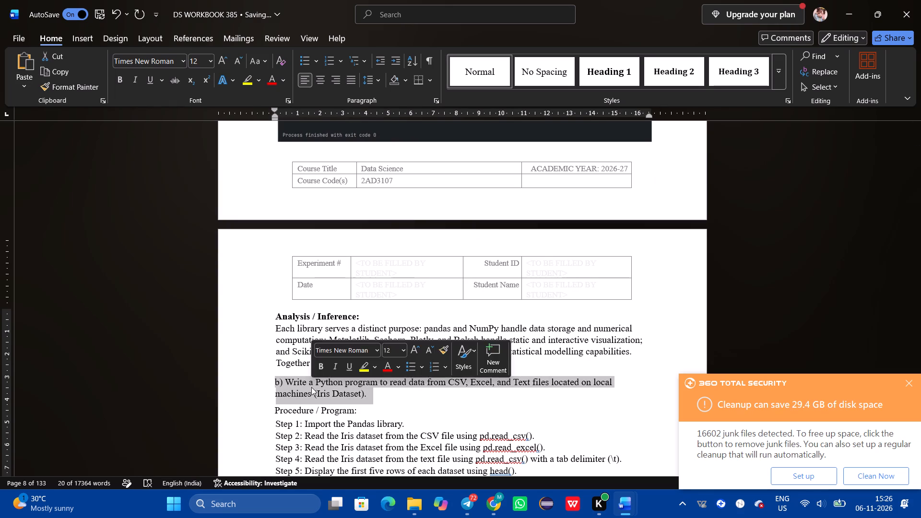
{"action": "key", "text": "ctrl+b"}
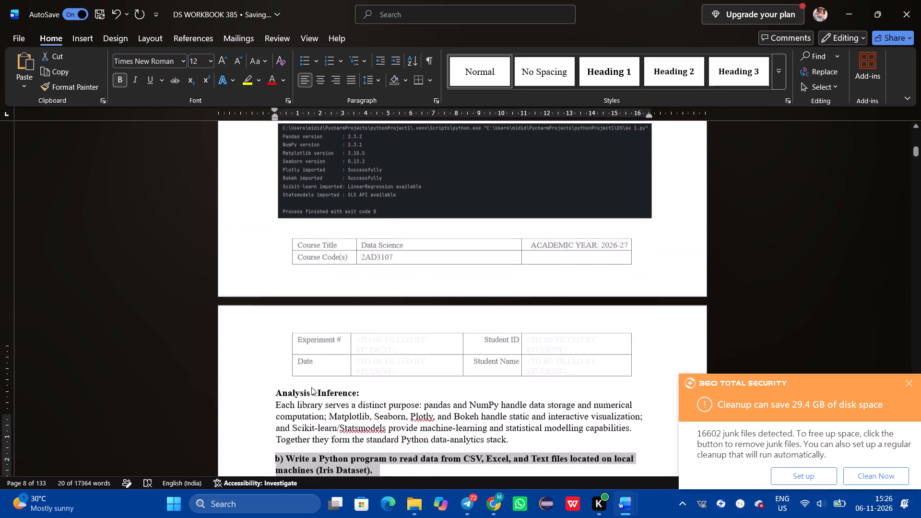
Check task b) in the original workbook, and bold its "Procedure / Program:" heading in DS WORKBOOK 385.
{"action": "key", "text": "alt+Tab"}
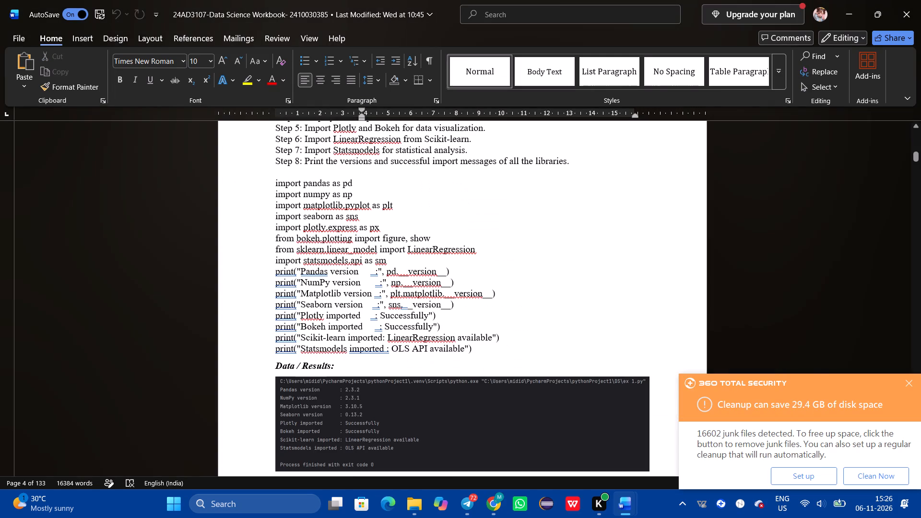
{"action": "scroll", "coordinate": [311, 387], "scroll_direction": "down", "scroll_amount": 3}
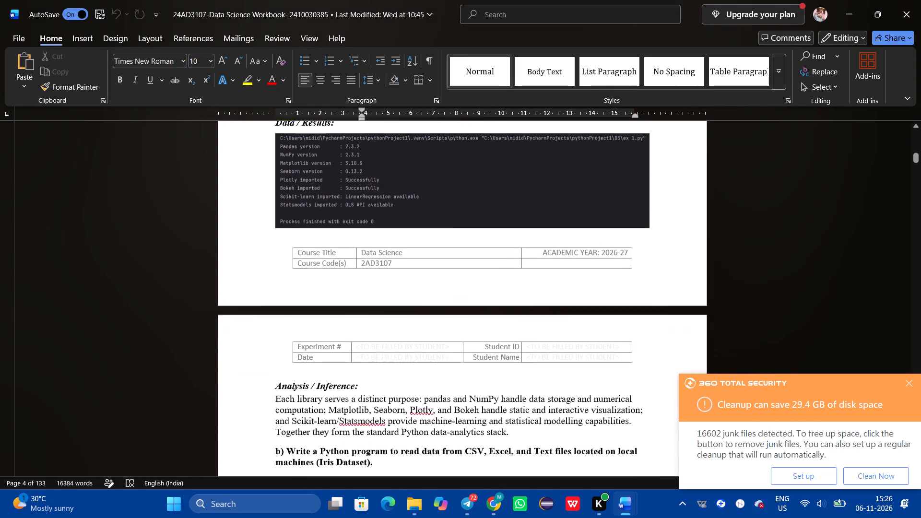
{"action": "scroll", "coordinate": [311, 387], "scroll_direction": "down", "scroll_amount": 3}
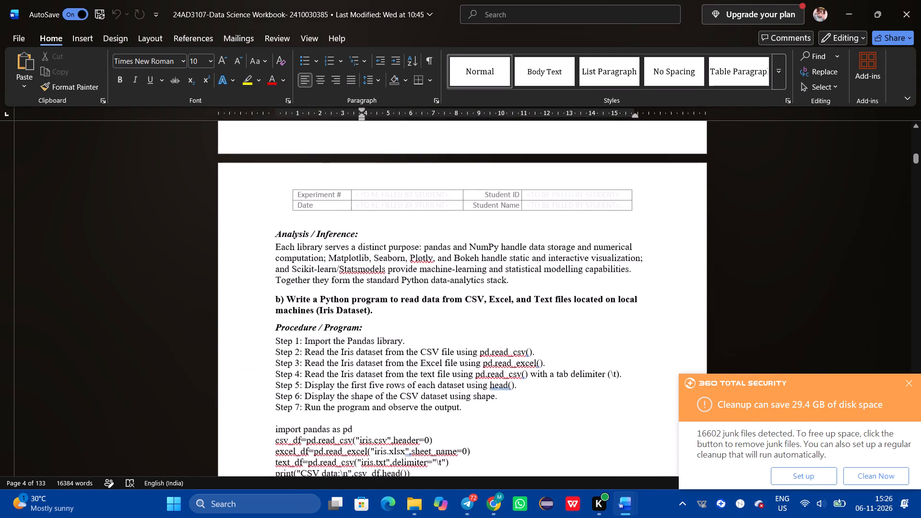
{"action": "key", "text": "alt+Tab"}
{"action": "triple_click", "coordinate": [310, 392]}
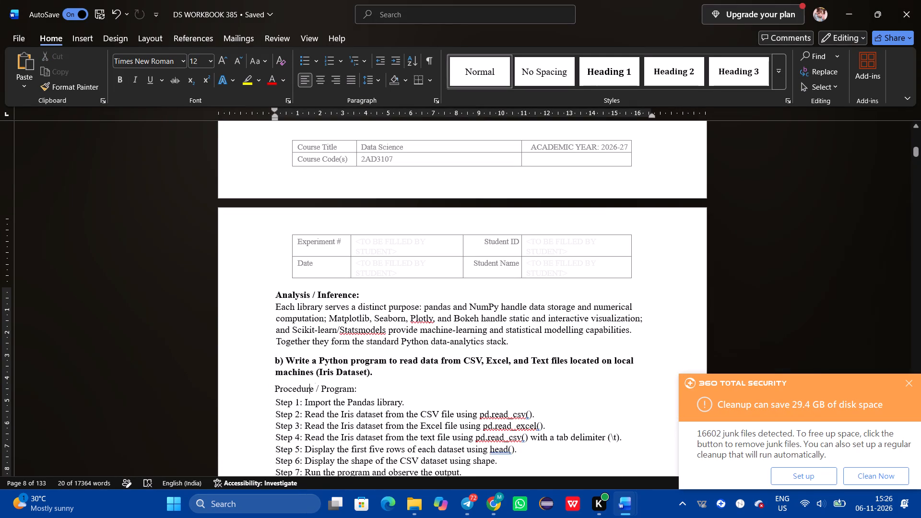
{"action": "key", "text": "ctrl+b"}
Put "Data / Results:" on its own line below the code of task b).
{"action": "scroll", "coordinate": [310, 392], "scroll_direction": "down", "scroll_amount": 2}
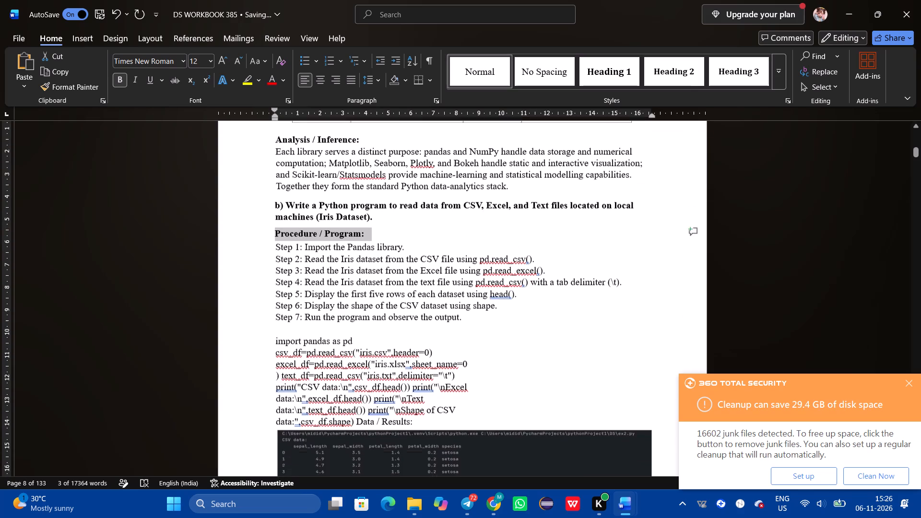
{"action": "scroll", "coordinate": [310, 392], "scroll_direction": "down", "scroll_amount": 1}
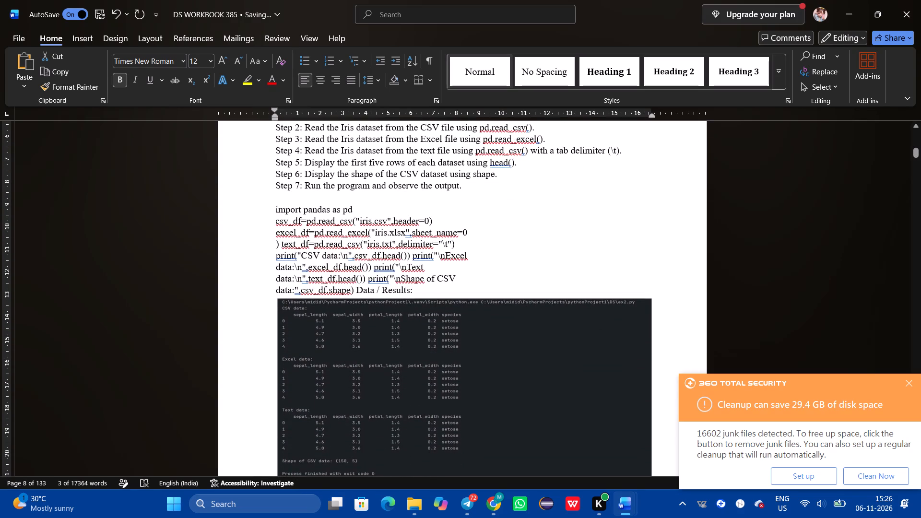
{"action": "left_click", "coordinate": [354, 293]}
{"action": "key", "text": "Return"}
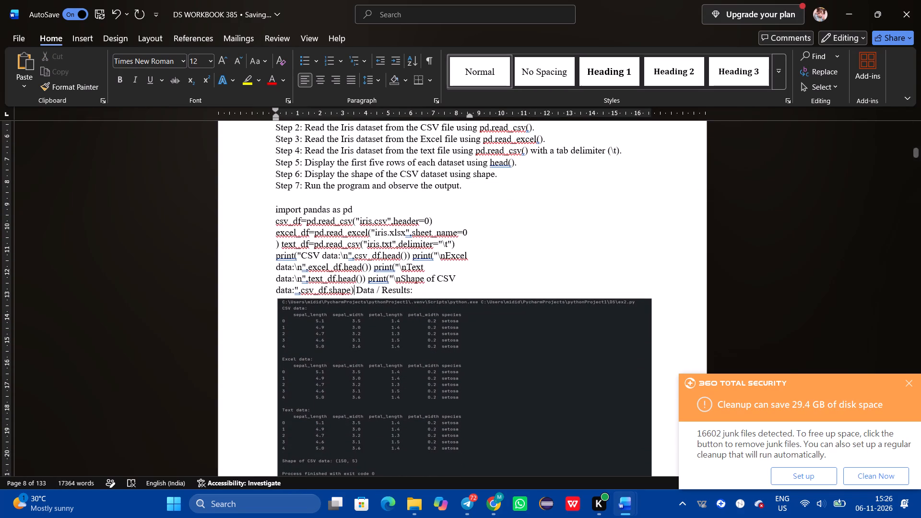
Slightly reduce the height of the Iris output screenshot so it fits on the same page as "Data / Results:".
{"action": "scroll", "coordinate": [415, 308], "scroll_direction": "down", "scroll_amount": 2}
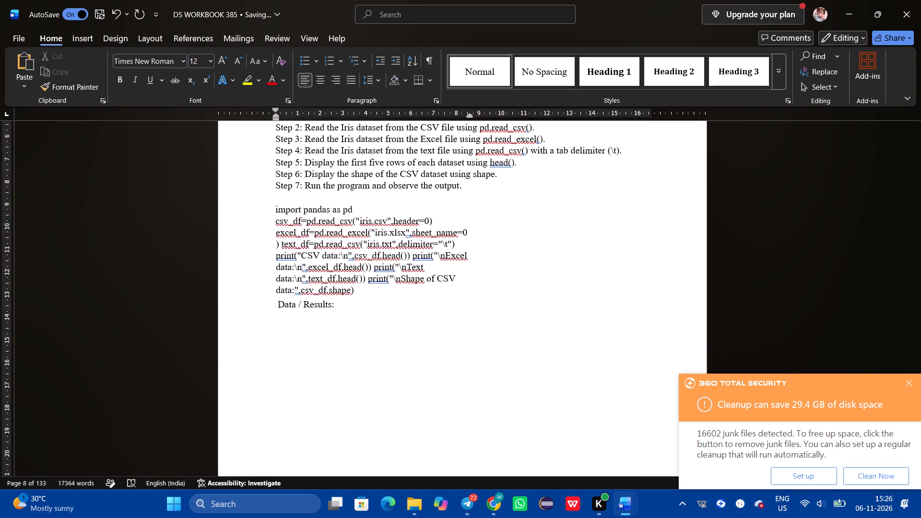
{"action": "scroll", "coordinate": [481, 211], "scroll_direction": "down", "scroll_amount": 5}
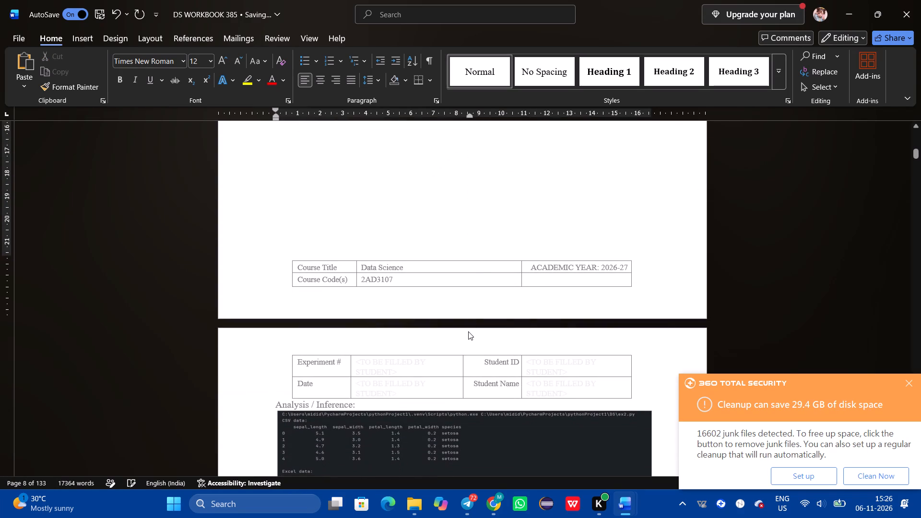
{"action": "scroll", "coordinate": [468, 331], "scroll_direction": "down", "scroll_amount": 1}
{"action": "scroll", "coordinate": [448, 384], "scroll_direction": "down", "scroll_amount": 1}
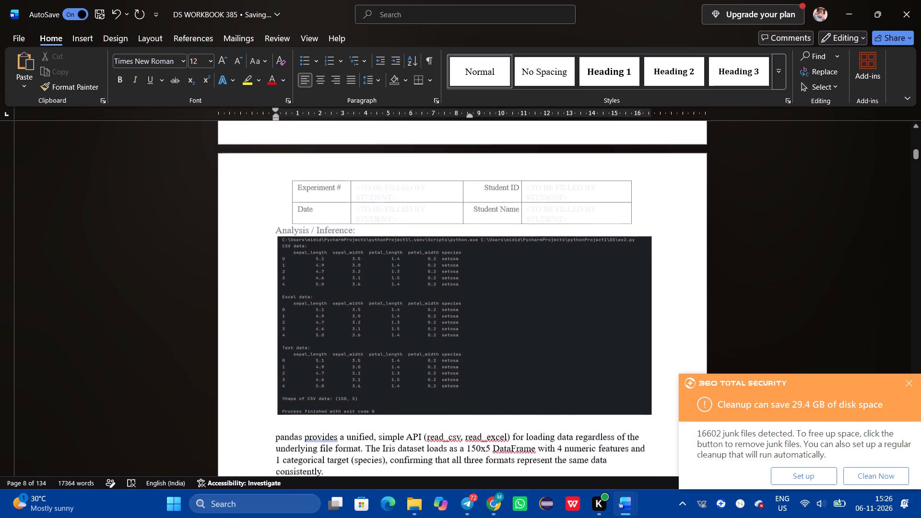
{"action": "scroll", "coordinate": [448, 384], "scroll_direction": "down", "scroll_amount": 1}
{"action": "left_click", "coordinate": [436, 378]}
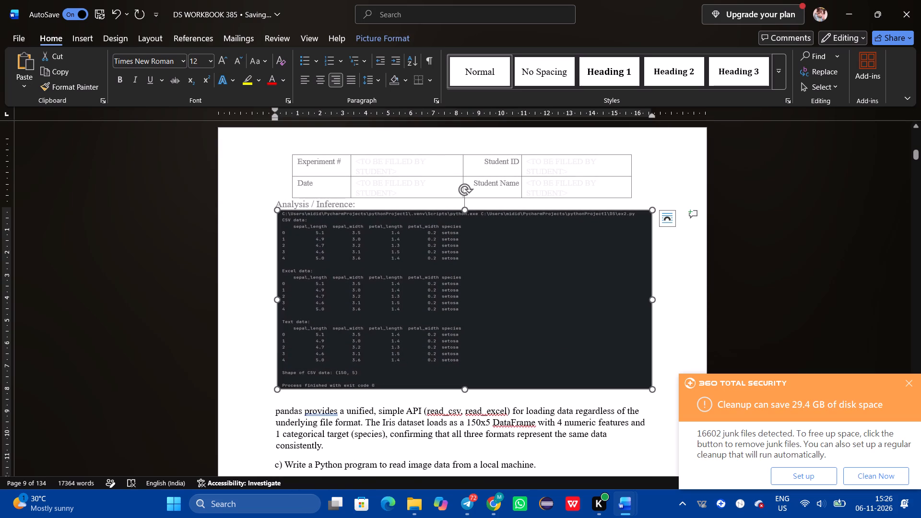
{"action": "left_click_drag", "start_coordinate": [463, 389], "coordinate": [462, 380]}
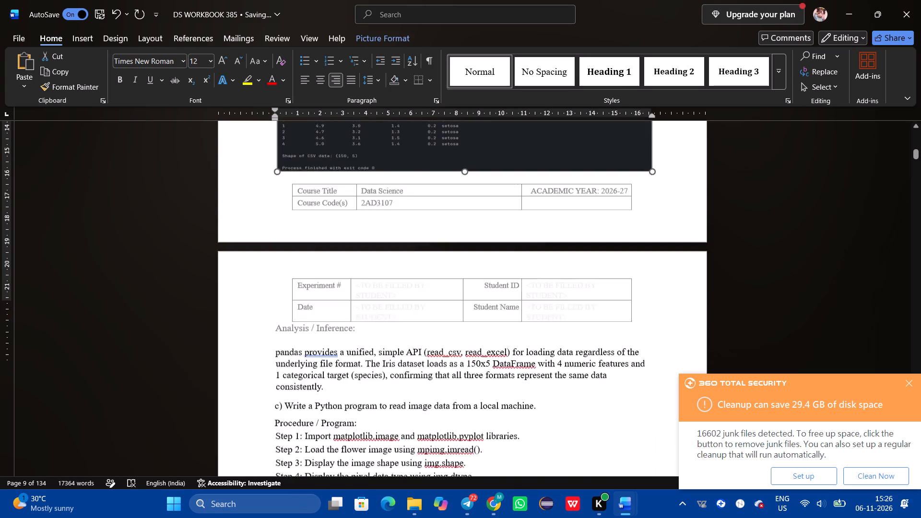
Bold the "Data / Results:" heading under the code of task b).
{"action": "scroll", "coordinate": [423, 317], "scroll_direction": "up", "scroll_amount": 5}
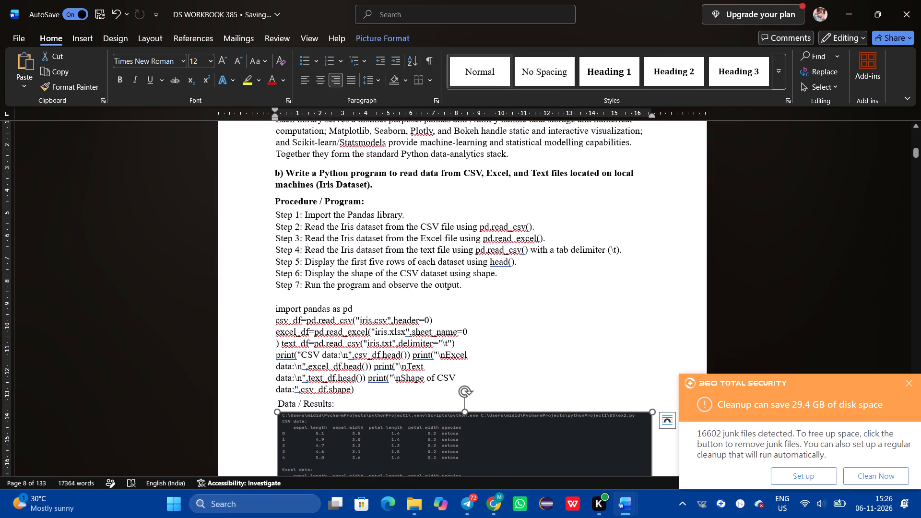
{"action": "triple_click", "coordinate": [329, 401]}
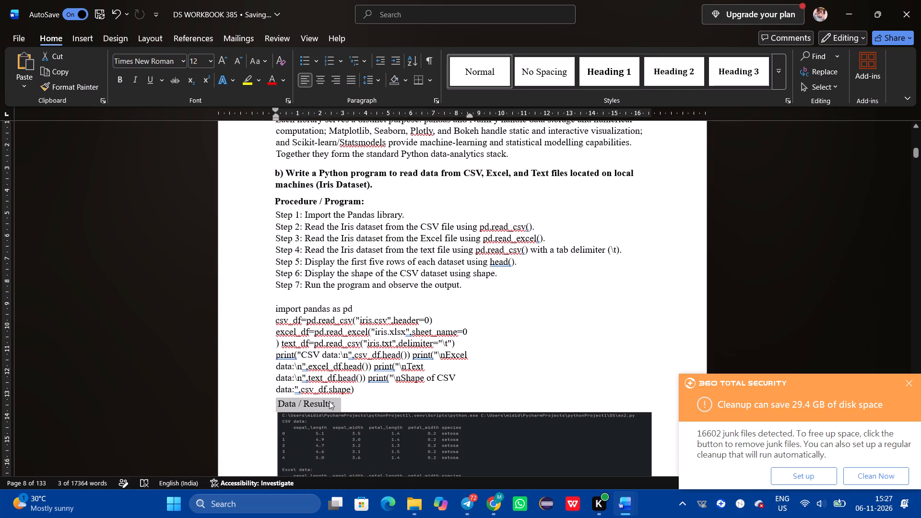
{"action": "key", "text": "ctrl+b"}
Move "Analysis / Inference:" out of the page header into the body, above the "pandas provides a unified, simple API" paragraph.
{"action": "scroll", "coordinate": [329, 401], "scroll_direction": "down", "scroll_amount": 1}
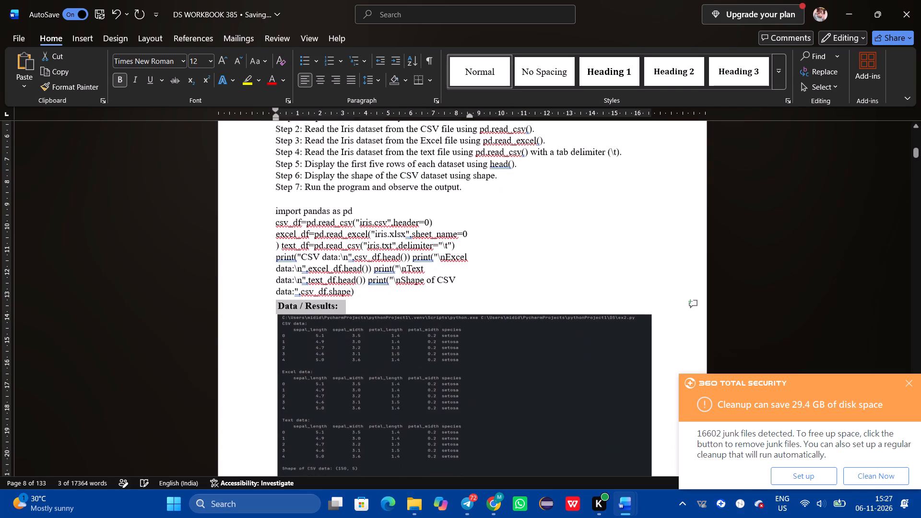
{"action": "scroll", "coordinate": [329, 401], "scroll_direction": "down", "scroll_amount": 1}
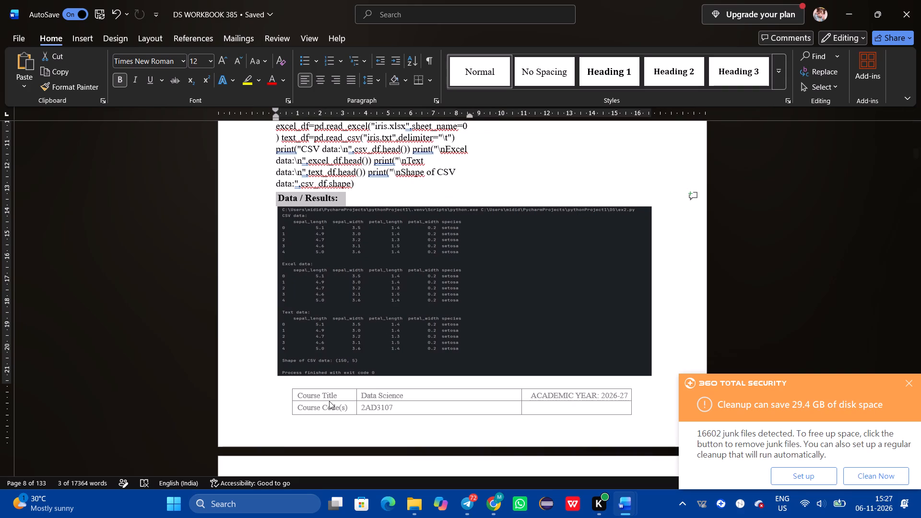
{"action": "scroll", "coordinate": [417, 333], "scroll_direction": "down", "scroll_amount": 2}
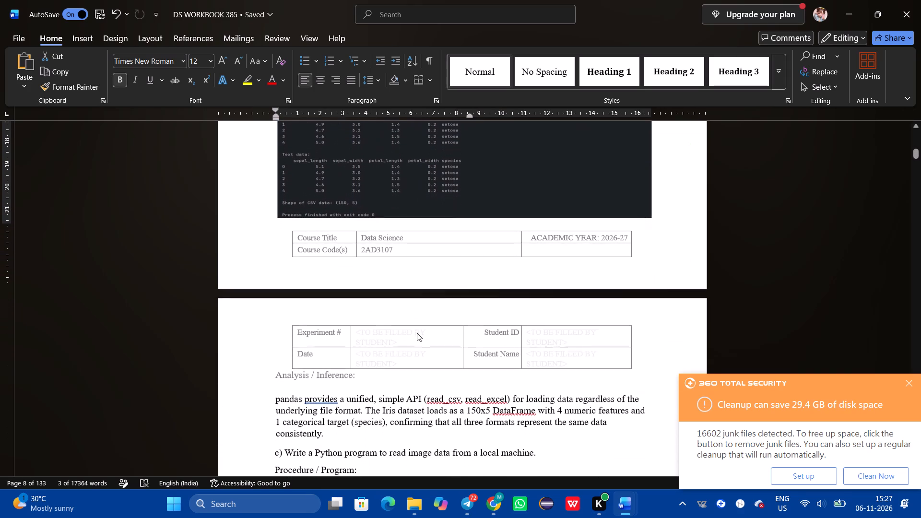
{"action": "triple_click", "coordinate": [315, 374]}
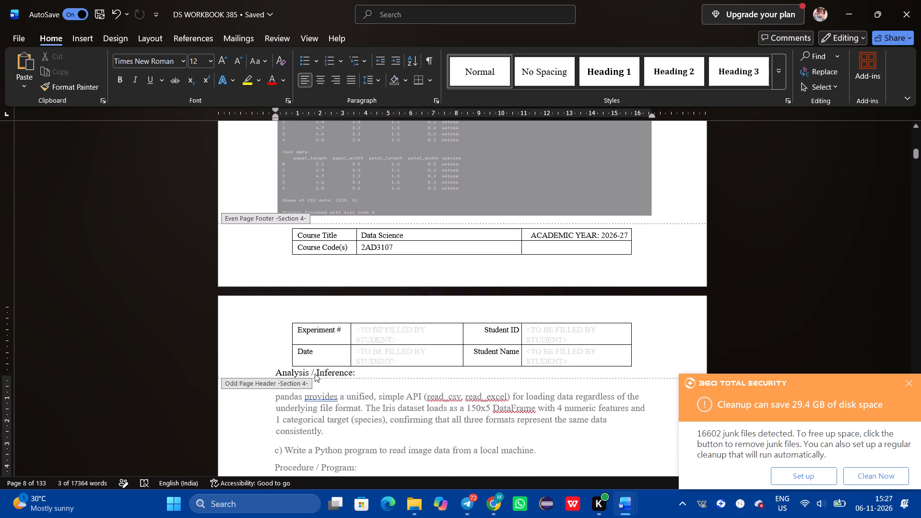
{"action": "key", "text": "ctrl+c"}
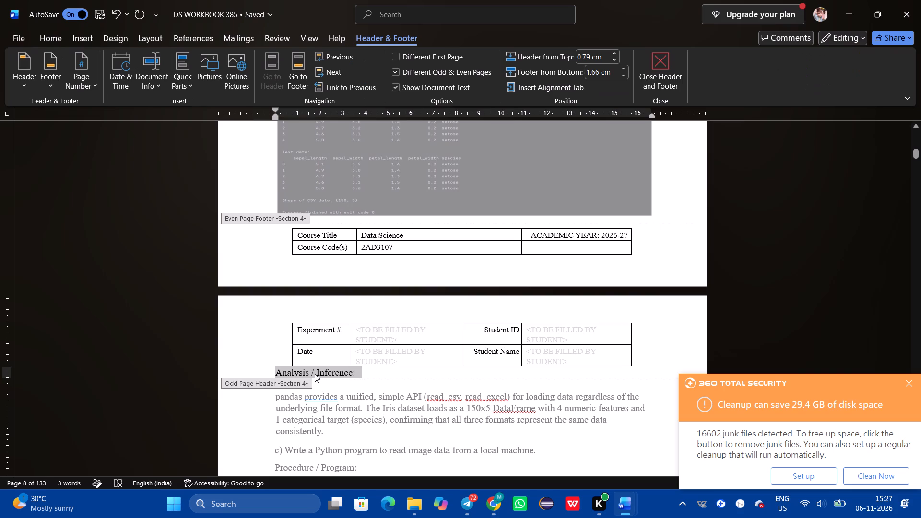
{"action": "key", "text": "Delete"}
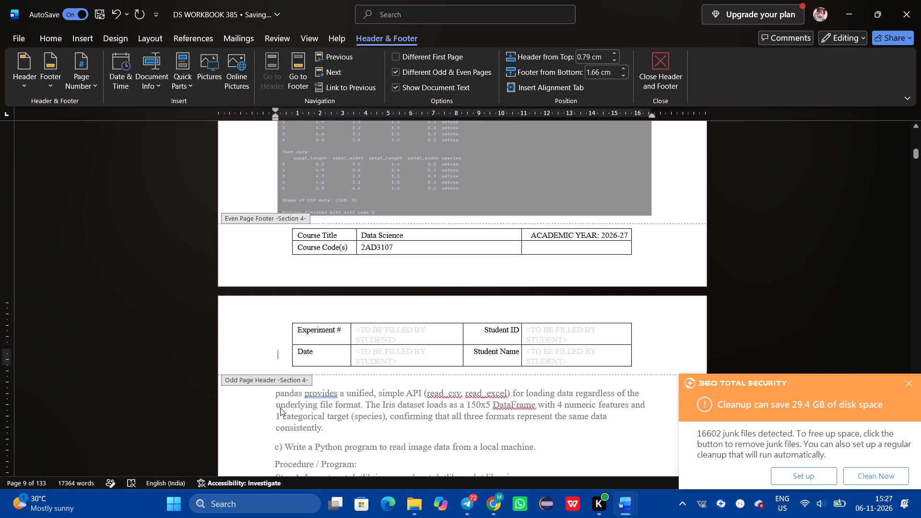
{"action": "triple_click", "coordinate": [237, 429]}
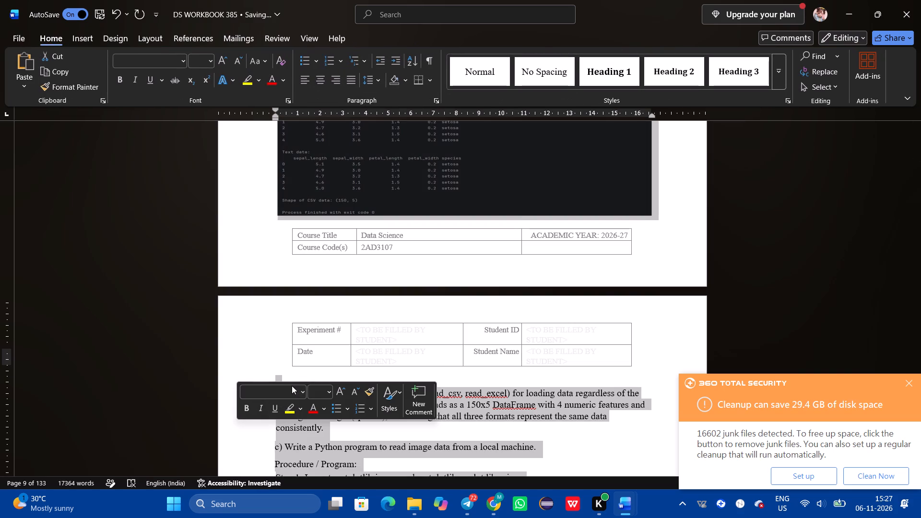
{"action": "left_click", "coordinate": [302, 375]}
{"action": "key", "text": "ctrl+v"}
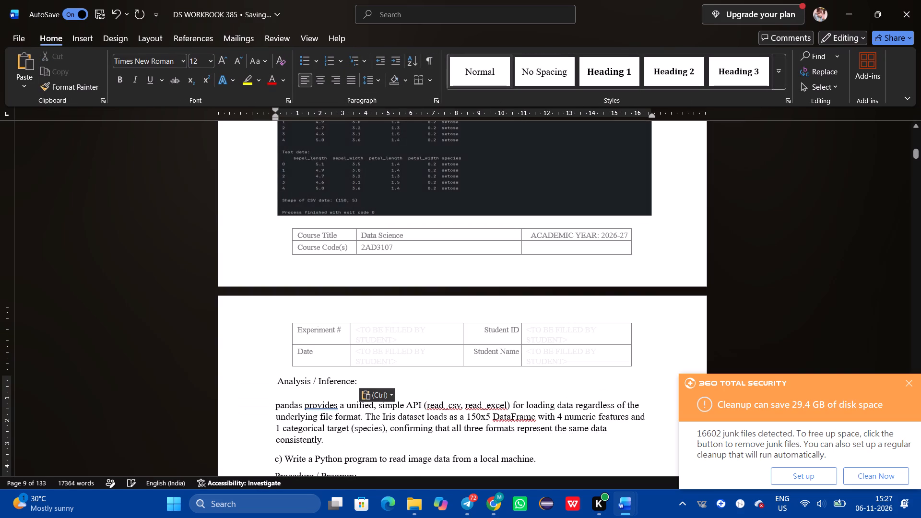
Bold the moved "Analysis / Inference:" heading and remove the blank line between it and the pandas paragraph.
{"action": "left_click_drag", "start_coordinate": [272, 380], "coordinate": [329, 379]}
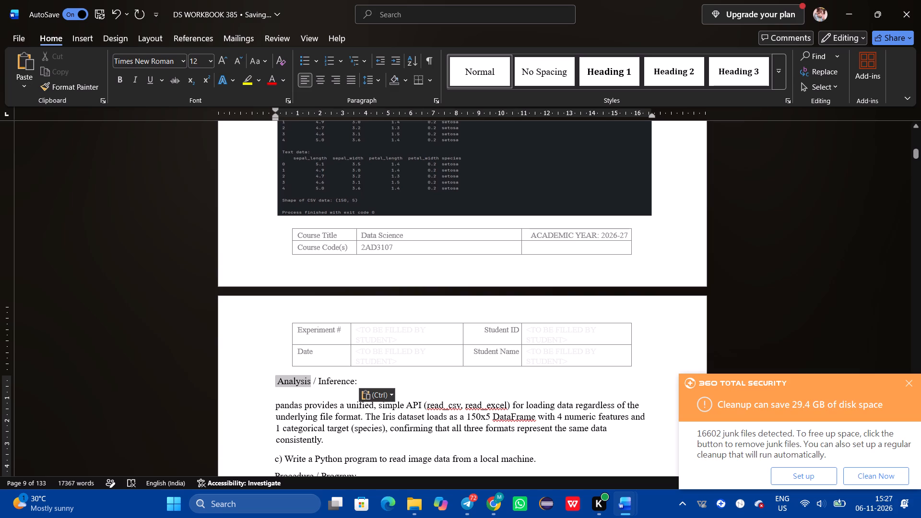
{"action": "left_click_drag", "start_coordinate": [329, 379], "coordinate": [364, 376]}
{"action": "key", "text": "ctrl+b"}
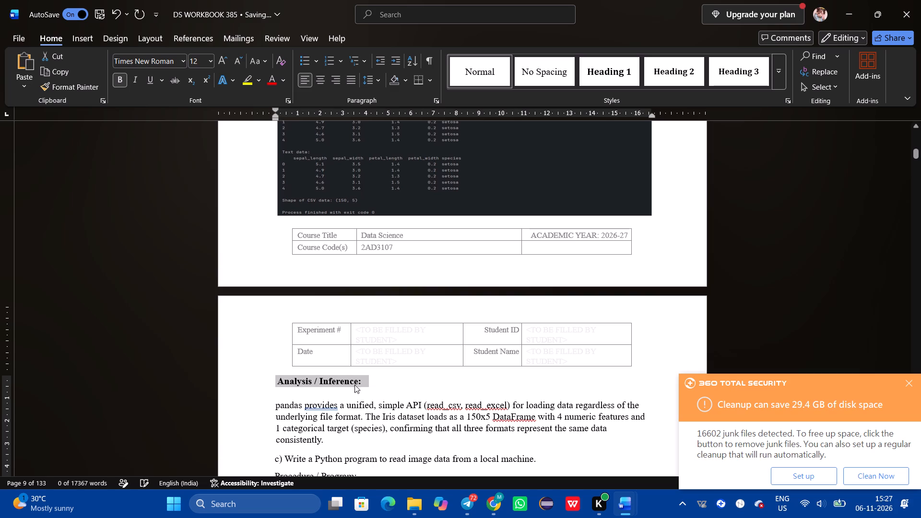
{"action": "left_click", "coordinate": [339, 388]}
{"action": "key", "text": "BackSpace"}
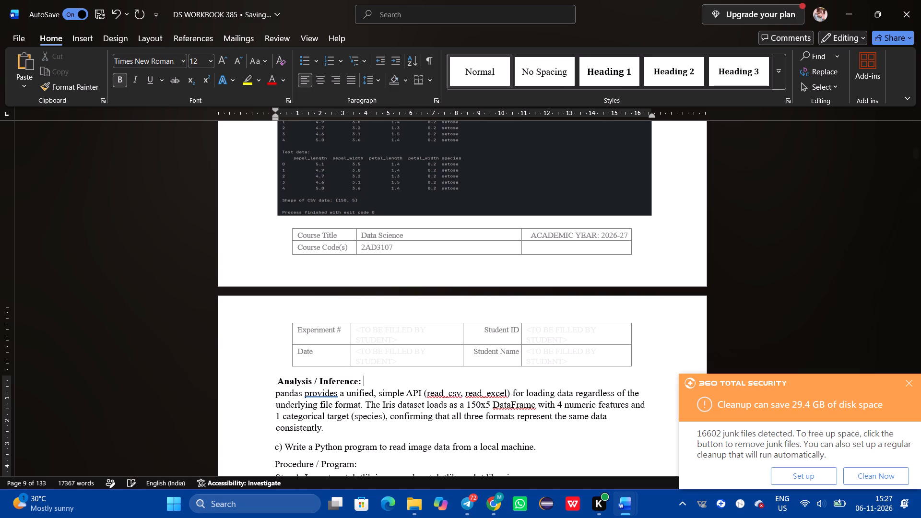
Bold task c) about reading image data from a local machine and its "Procedure / Program:" heading.
{"action": "scroll", "coordinate": [339, 388], "scroll_direction": "down", "scroll_amount": 1}
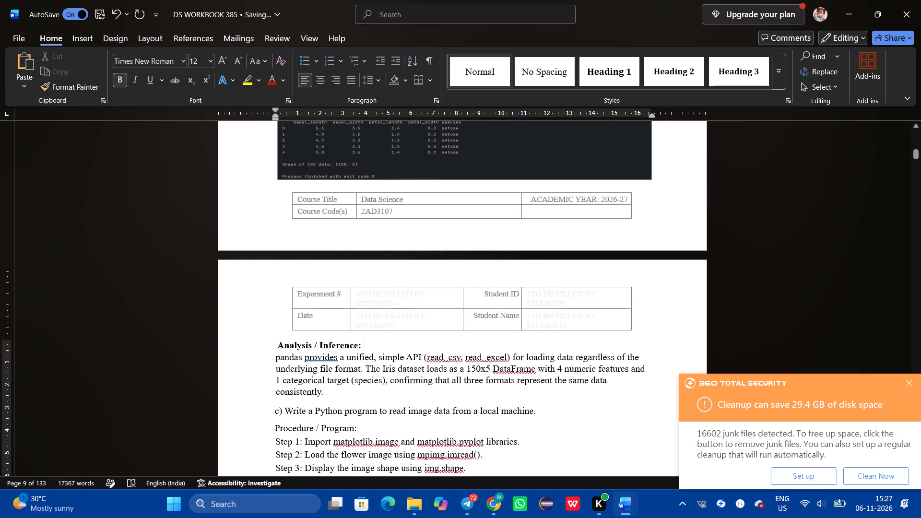
{"action": "triple_click", "coordinate": [284, 415]}
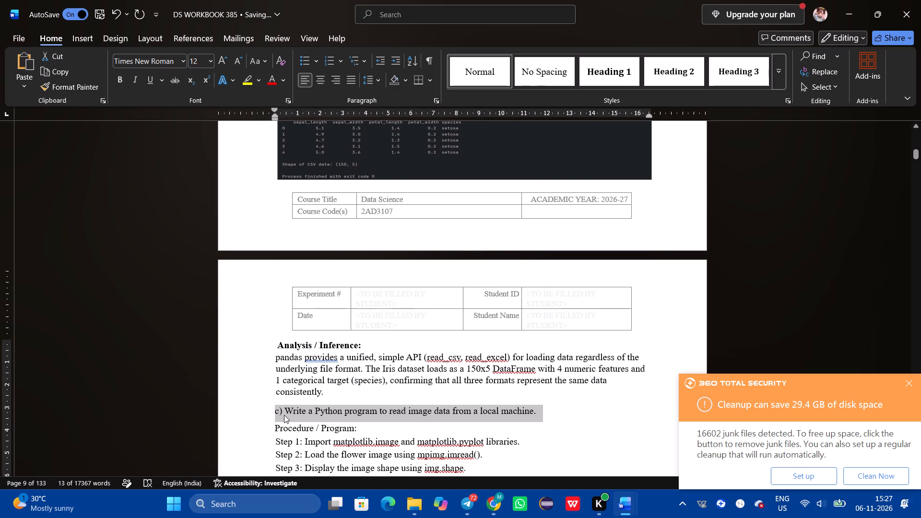
{"action": "key", "text": "ctrl+b"}
{"action": "scroll", "coordinate": [284, 415], "scroll_direction": "down", "scroll_amount": 2}
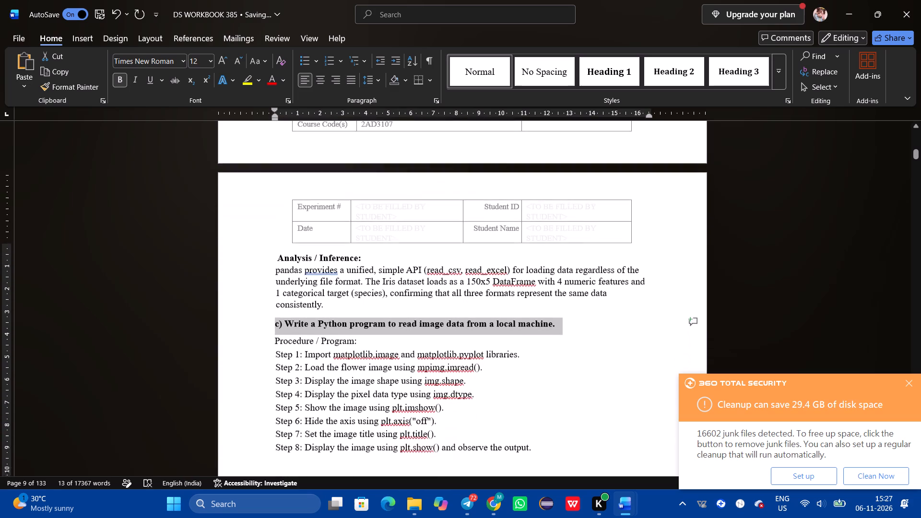
{"action": "scroll", "coordinate": [284, 415], "scroll_direction": "down", "scroll_amount": 1}
{"action": "triple_click", "coordinate": [288, 297]}
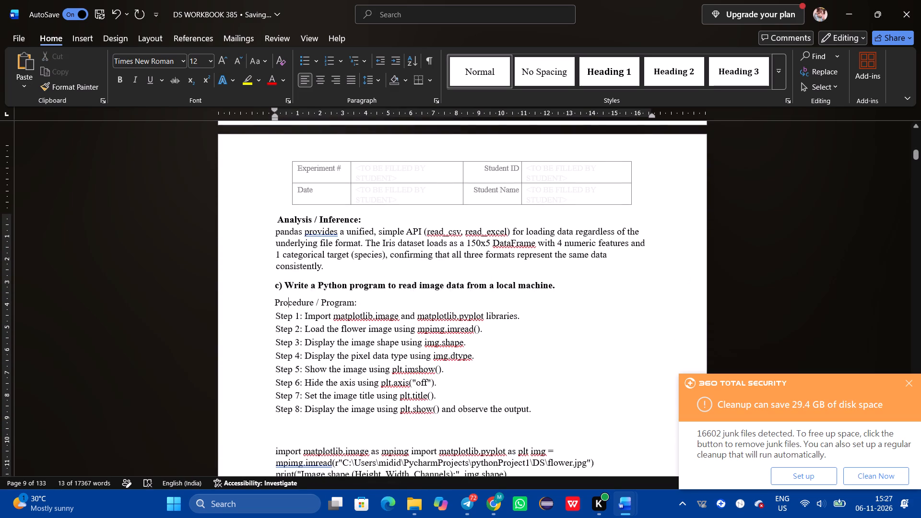
{"action": "key", "text": "ctrl+b"}
Bold the "Data / Results:" heading above the flower image output of task c).
{"action": "scroll", "coordinate": [288, 297], "scroll_direction": "down", "scroll_amount": 1}
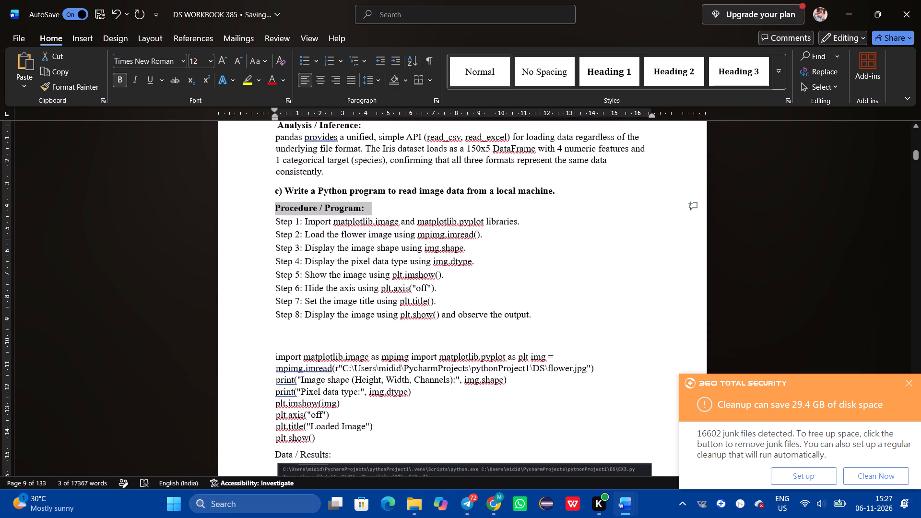
{"action": "scroll", "coordinate": [288, 297], "scroll_direction": "down", "scroll_amount": 2}
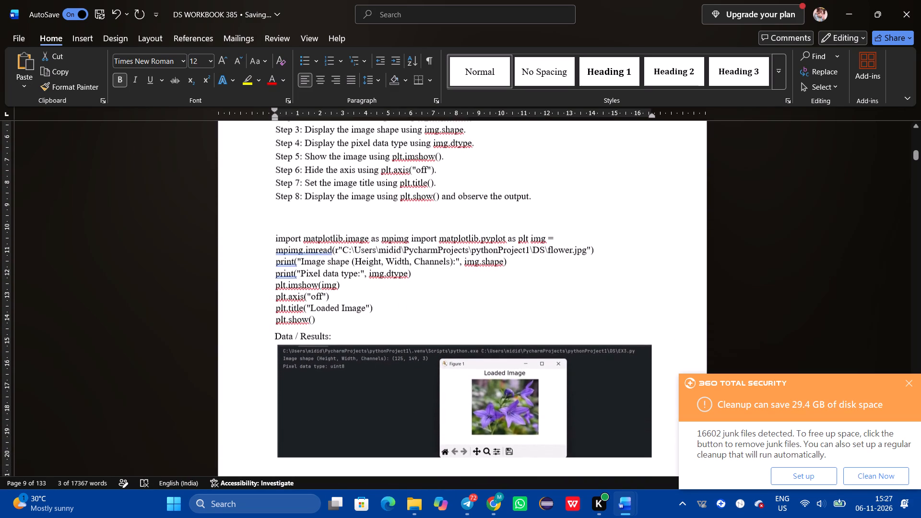
{"action": "triple_click", "coordinate": [295, 335]}
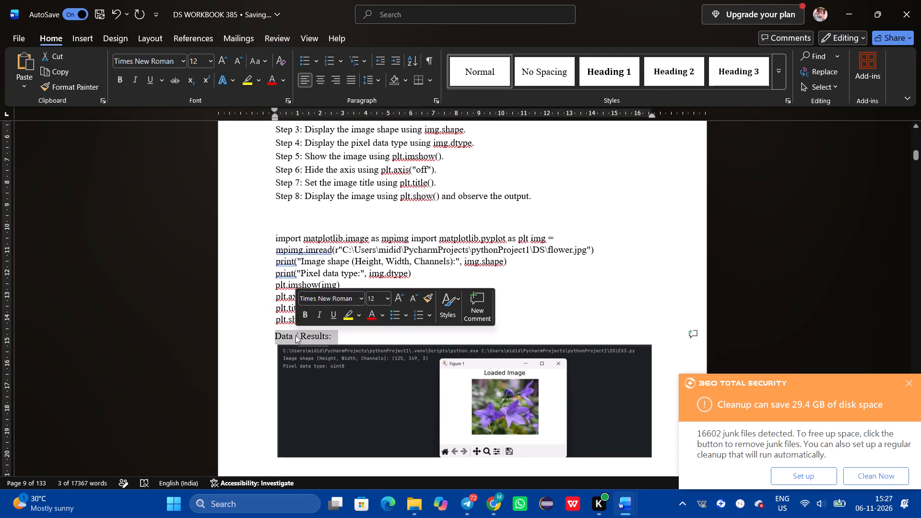
{"action": "key", "text": "ctrl+b"}
Bold task d) about reading audio data from a local machine and its "Procedure / Program:" heading.
{"action": "scroll", "coordinate": [295, 335], "scroll_direction": "down", "scroll_amount": 2}
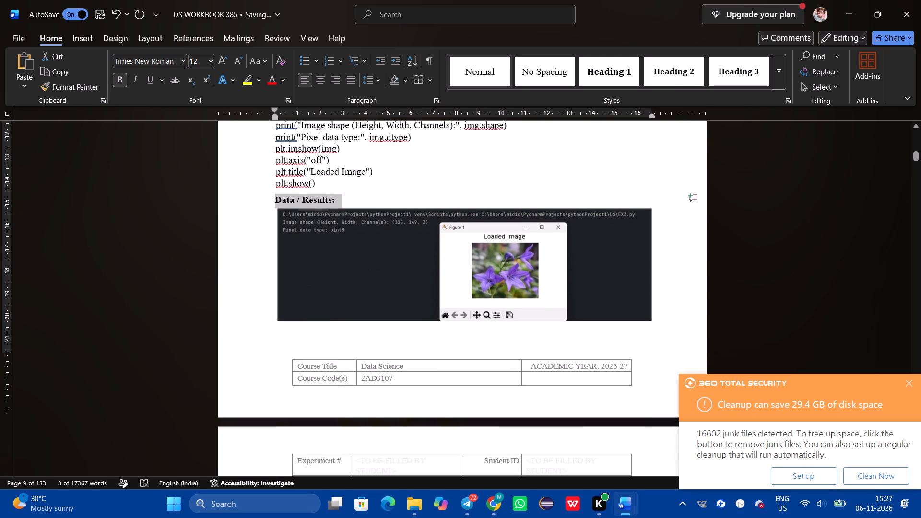
{"action": "scroll", "coordinate": [295, 335], "scroll_direction": "down", "scroll_amount": 2}
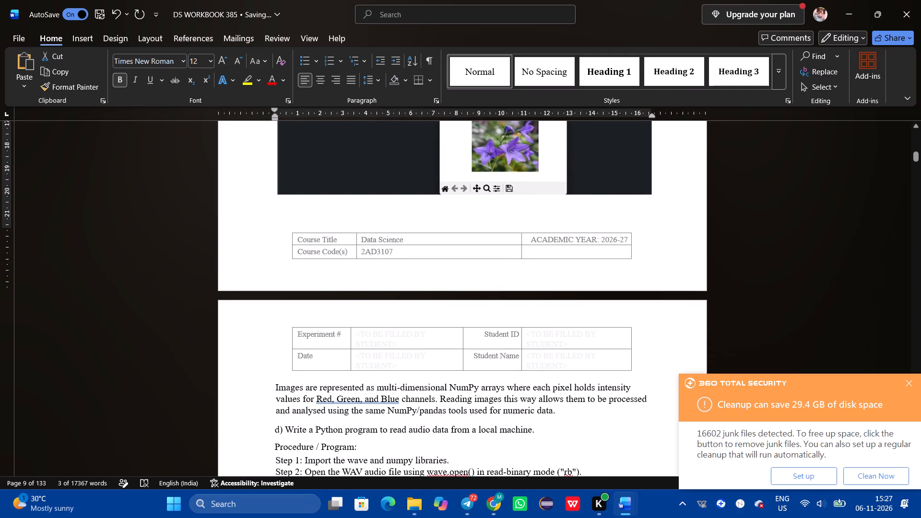
{"action": "triple_click", "coordinate": [306, 426]}
{"action": "left_click", "coordinate": [306, 426]}
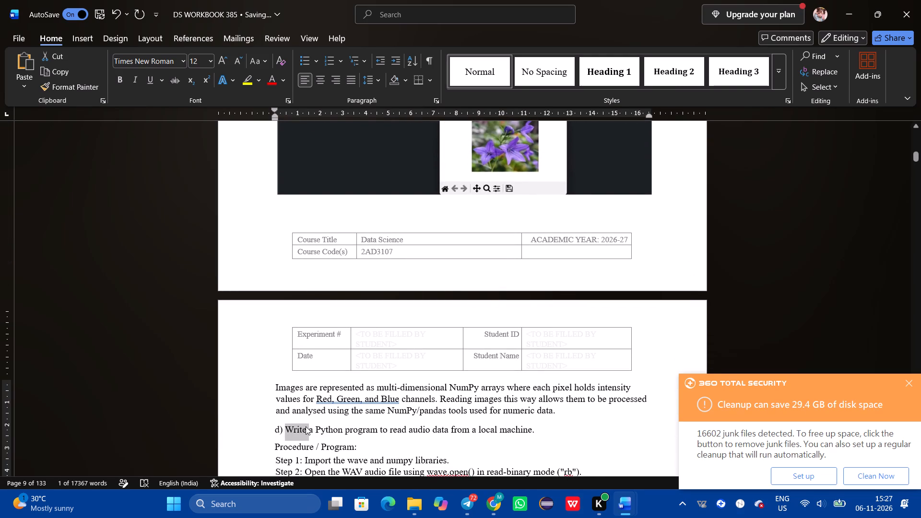
{"action": "triple_click", "coordinate": [306, 426]}
{"action": "key", "text": "ctrl+b"}
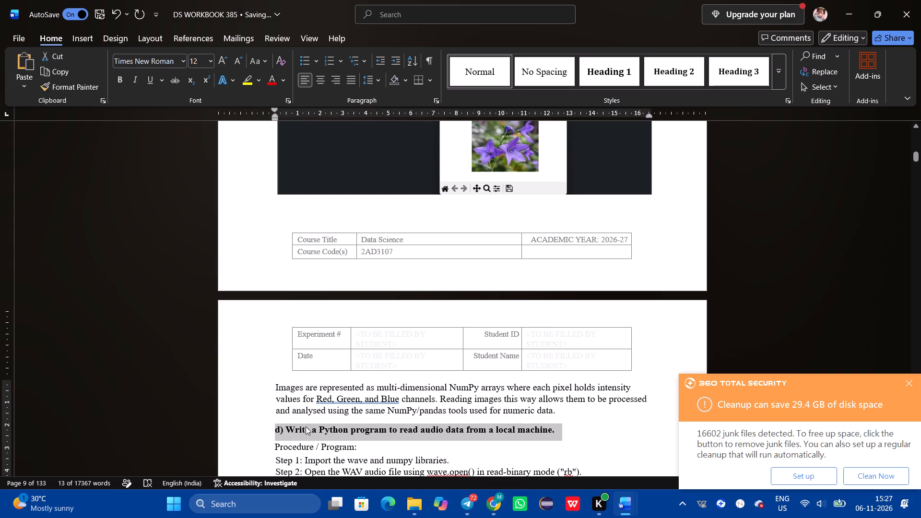
{"action": "triple_click", "coordinate": [307, 442]}
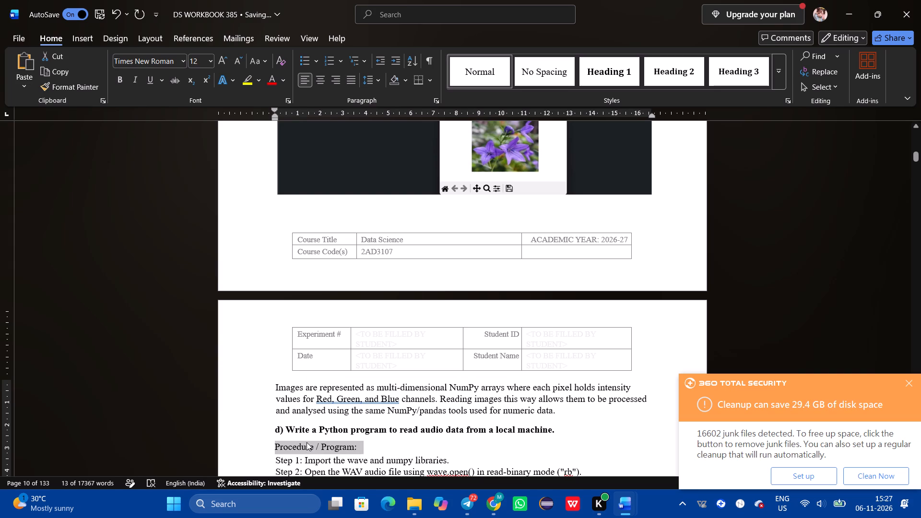
{"action": "key", "text": "ctrl+b"}
Bold the "Data / Results:" heading above the audio output of task d).
{"action": "scroll", "coordinate": [307, 442], "scroll_direction": "down", "scroll_amount": 3}
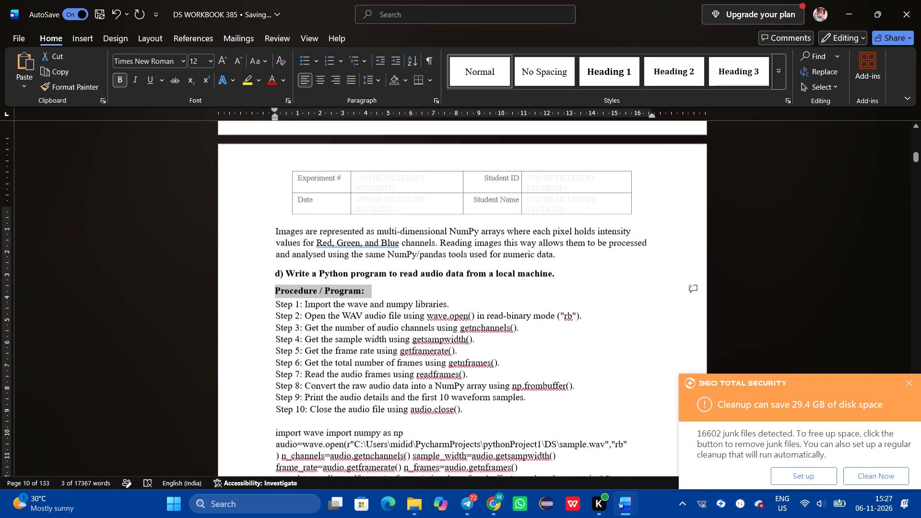
{"action": "scroll", "coordinate": [307, 442], "scroll_direction": "down", "scroll_amount": 2}
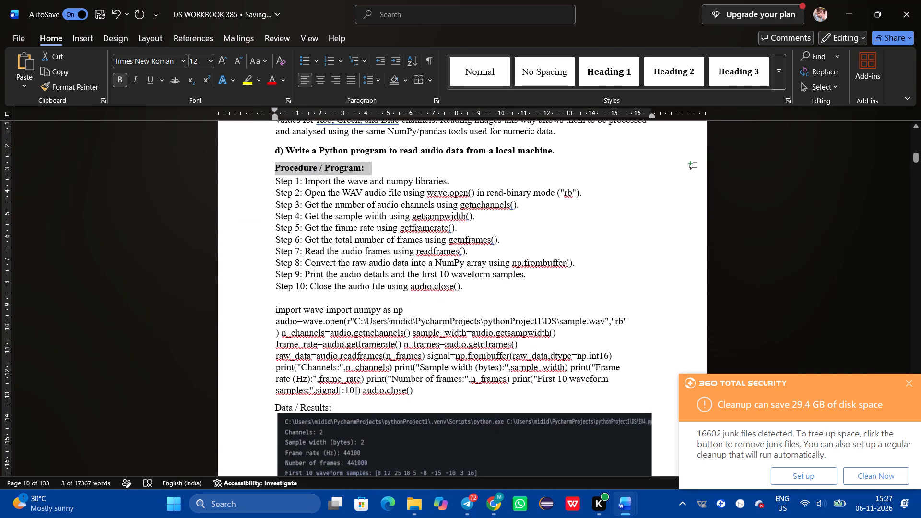
{"action": "triple_click", "coordinate": [319, 404]}
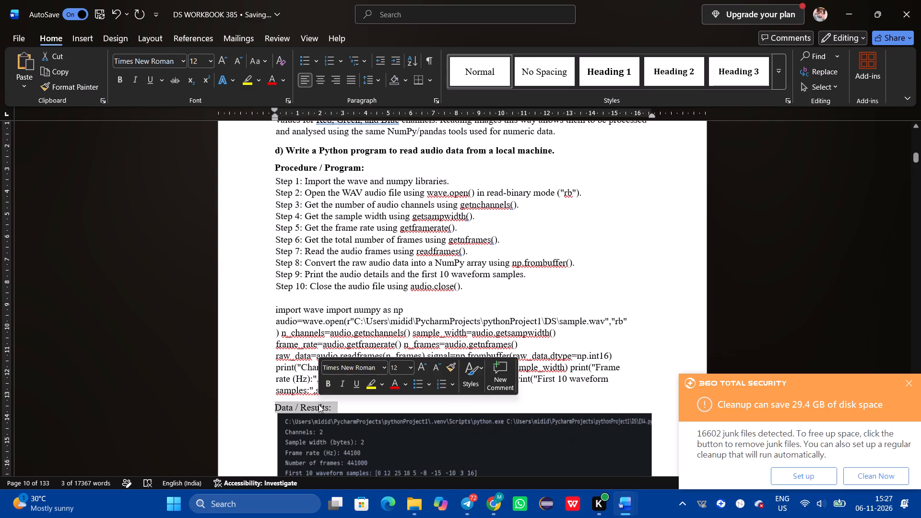
{"action": "key", "text": "ctrl+b"}
Compare tasks b) to d) with the original Data Science Workbook, examining the placement of their "Analysis / Inference:" headings.
{"action": "scroll", "coordinate": [319, 404], "scroll_direction": "down", "scroll_amount": 2}
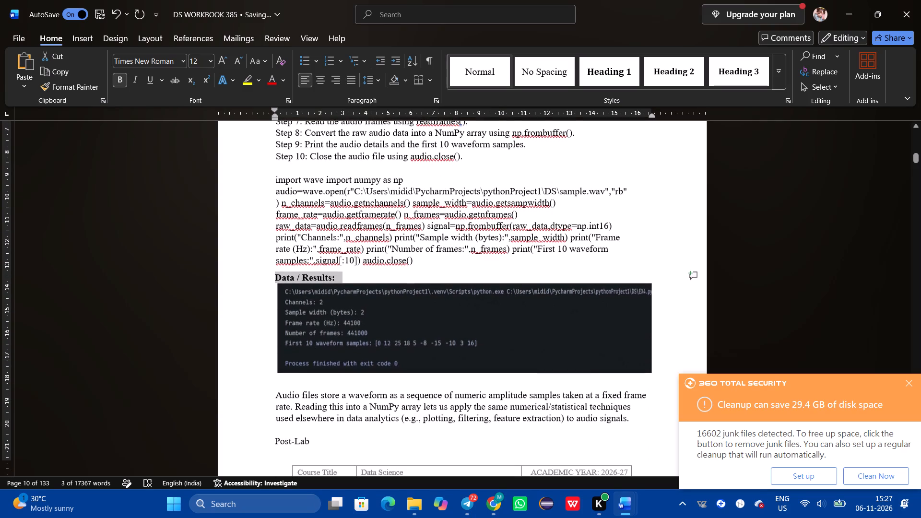
{"action": "scroll", "coordinate": [319, 404], "scroll_direction": "down", "scroll_amount": 1}
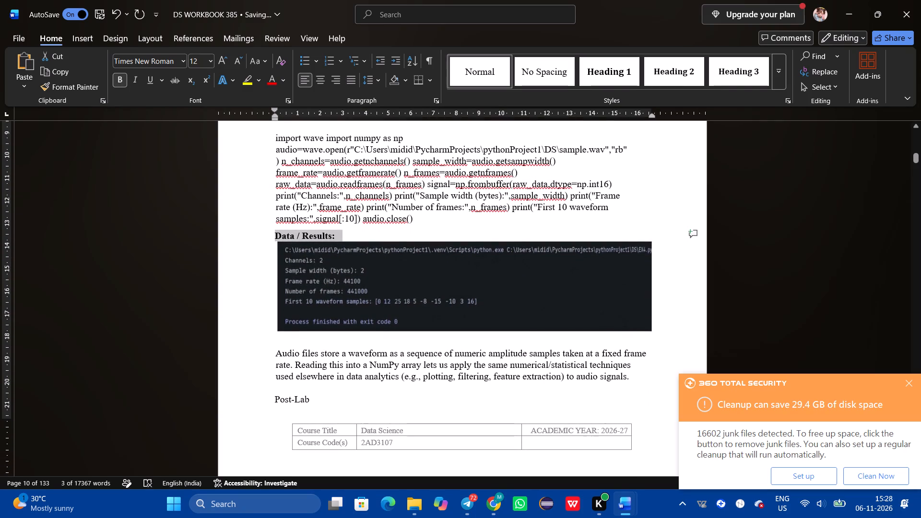
{"action": "key", "text": "alt+Tab"}
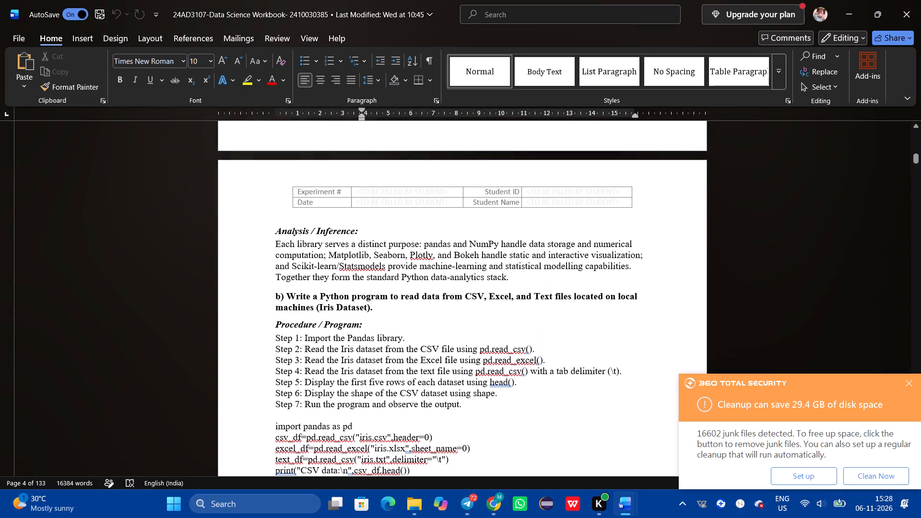
{"action": "scroll", "coordinate": [423, 329], "scroll_direction": "down", "scroll_amount": 5}
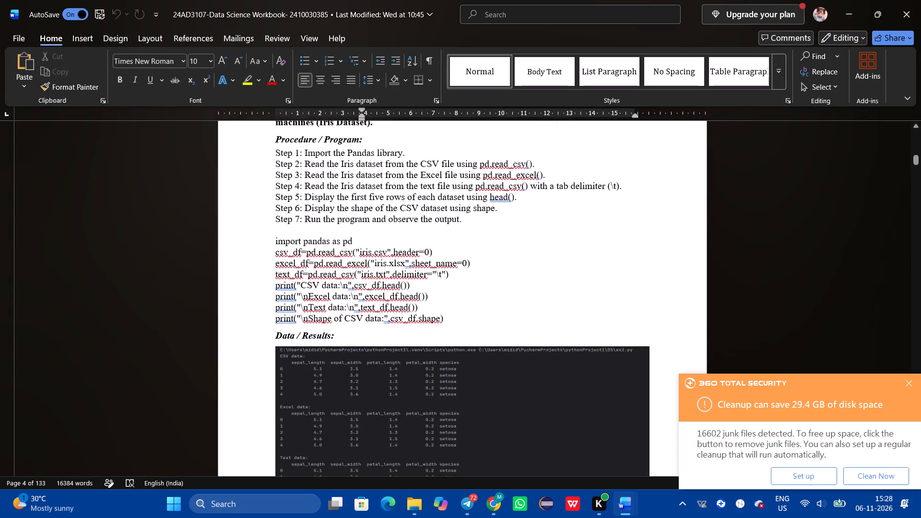
{"action": "scroll", "coordinate": [423, 329], "scroll_direction": "down", "scroll_amount": 3}
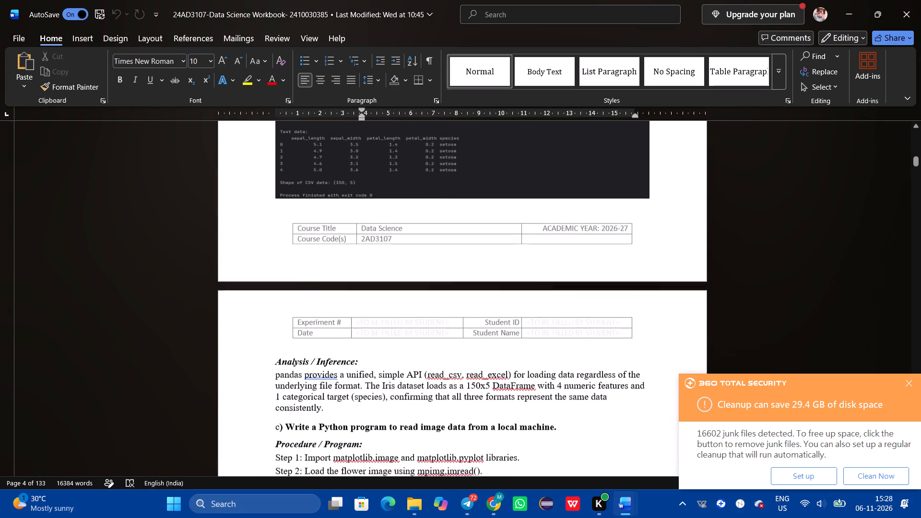
{"action": "scroll", "coordinate": [423, 329], "scroll_direction": "down", "scroll_amount": 5}
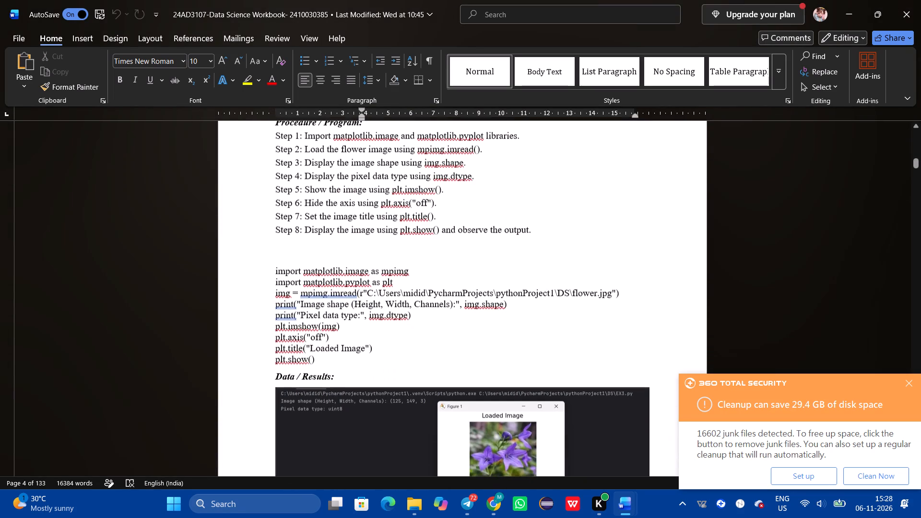
{"action": "scroll", "coordinate": [423, 329], "scroll_direction": "down", "scroll_amount": 3}
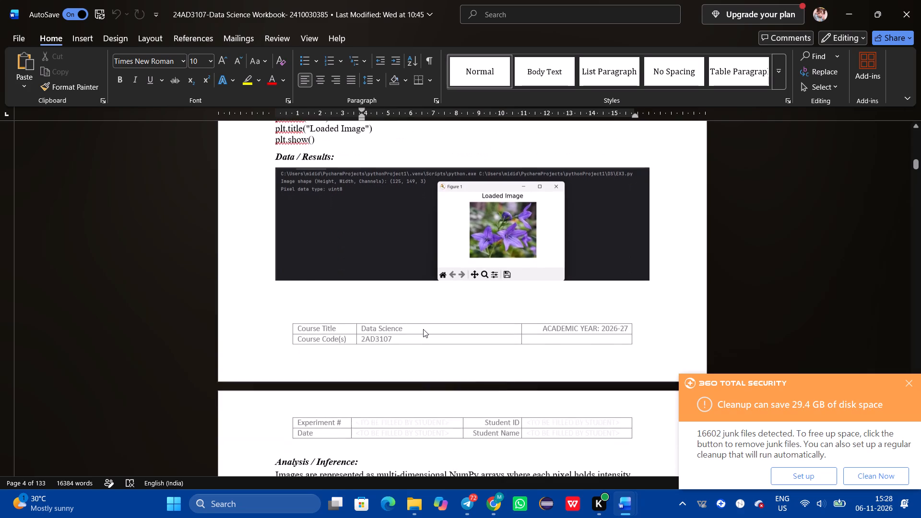
{"action": "scroll", "coordinate": [423, 329], "scroll_direction": "down", "scroll_amount": 1}
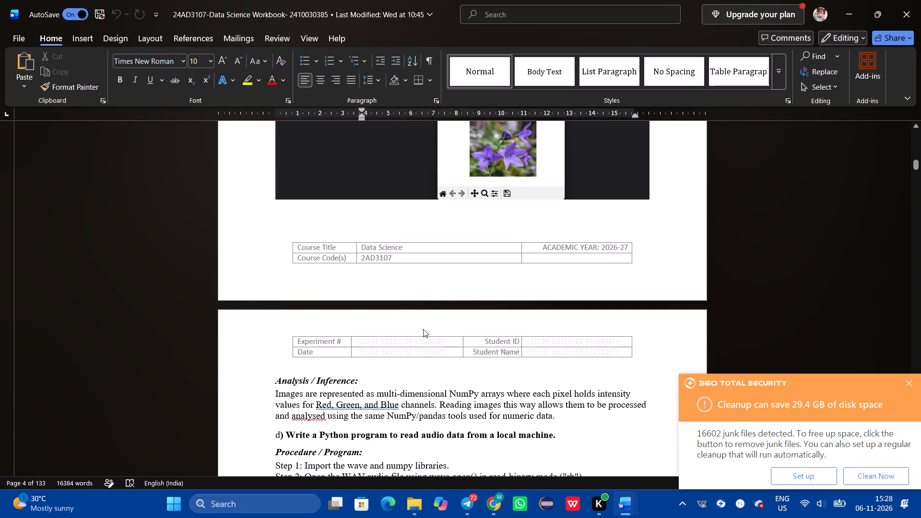
{"action": "key", "text": "alt+Tab"}
{"action": "scroll", "coordinate": [423, 329], "scroll_direction": "down", "scroll_amount": 1}
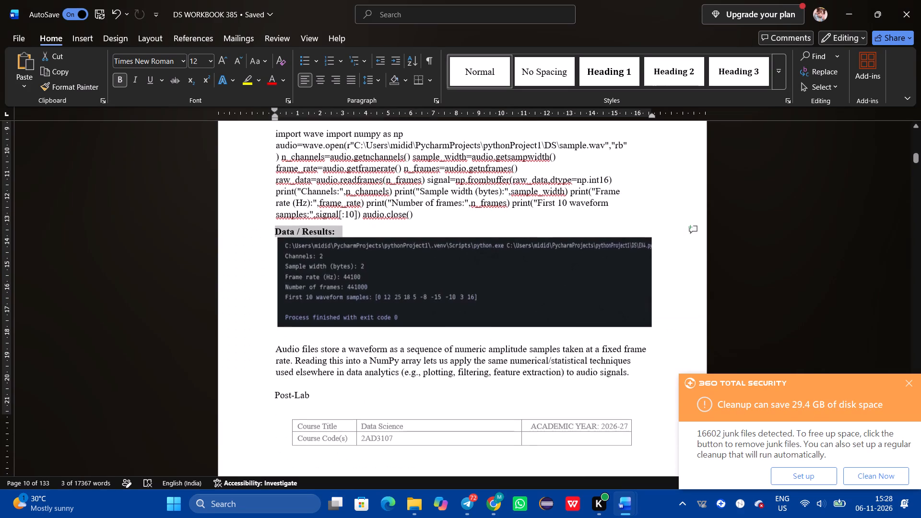
{"action": "key", "text": "alt+Tab"}
{"action": "scroll", "coordinate": [423, 329], "scroll_direction": "down", "scroll_amount": 3}
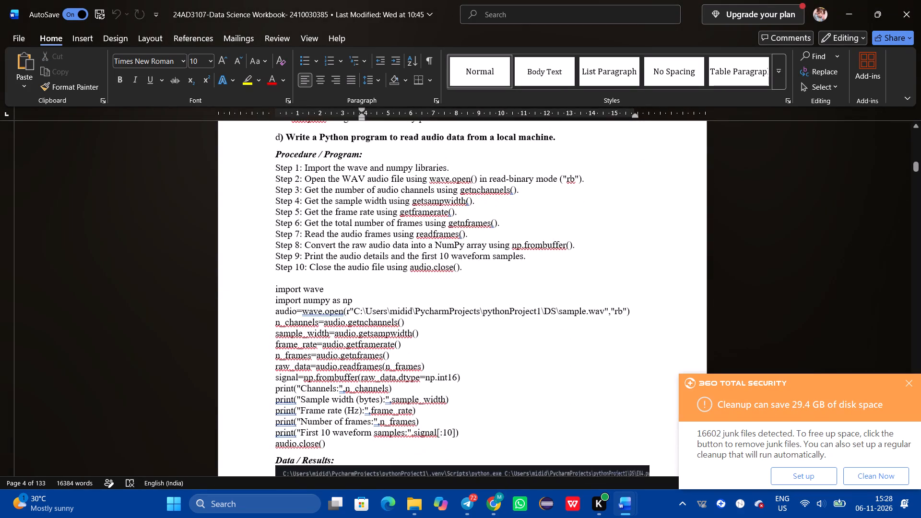
{"action": "scroll", "coordinate": [423, 329], "scroll_direction": "down", "scroll_amount": 2}
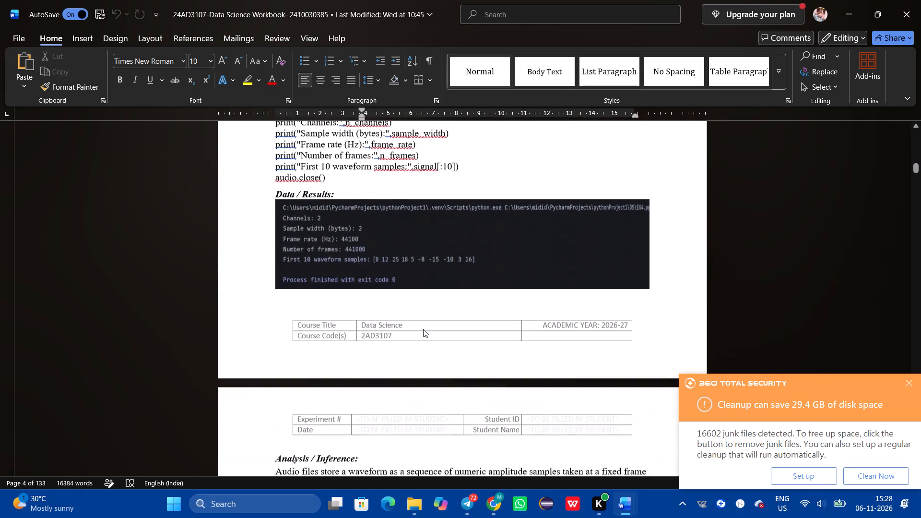
{"action": "scroll", "coordinate": [423, 329], "scroll_direction": "down", "scroll_amount": 1}
{"action": "key", "text": "alt+Tab"}
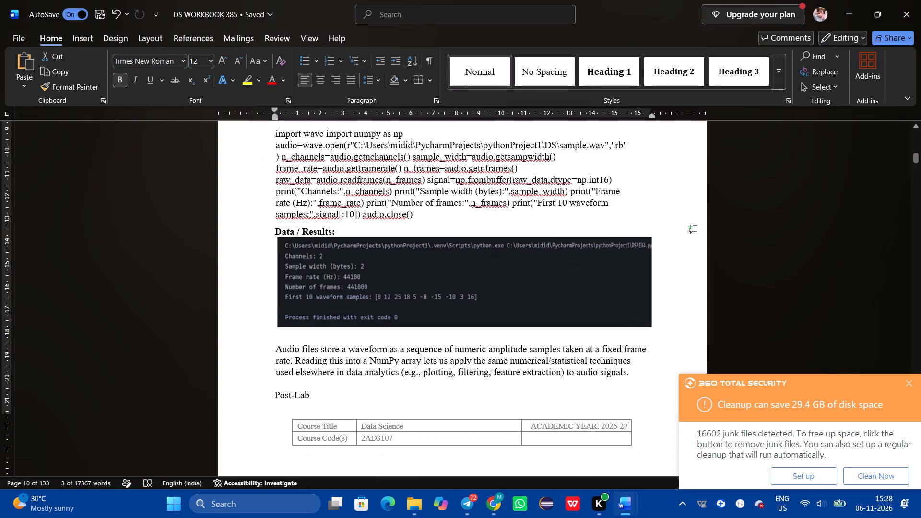
Insert two blank lines between the audio output image and the "Audio files store a waveform" paragraph.
{"action": "left_click", "coordinate": [345, 342]}
{"action": "key", "text": "Return"}
{"action": "key", "text": "Return"}
{"action": "key", "text": "Return"}
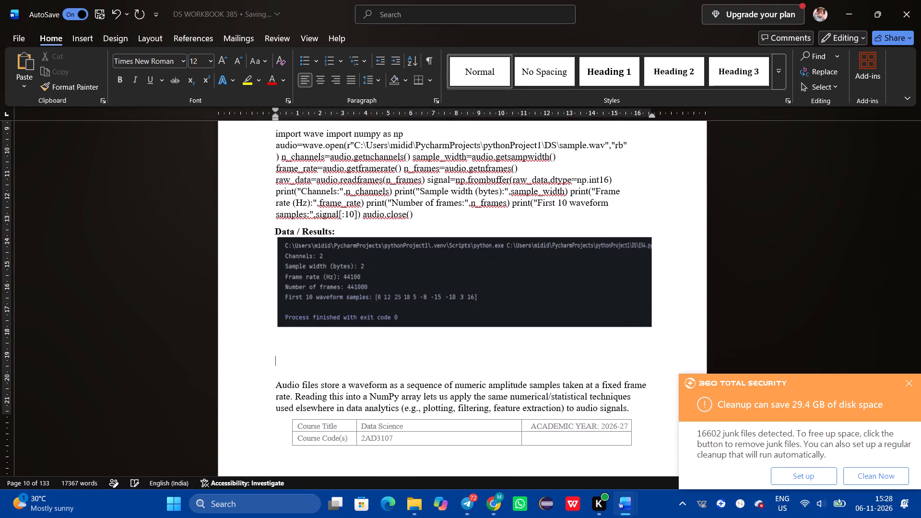
{"action": "key", "text": "Return"}
{"action": "key", "text": "BackSpace"}
{"action": "key", "text": "BackSpace"}
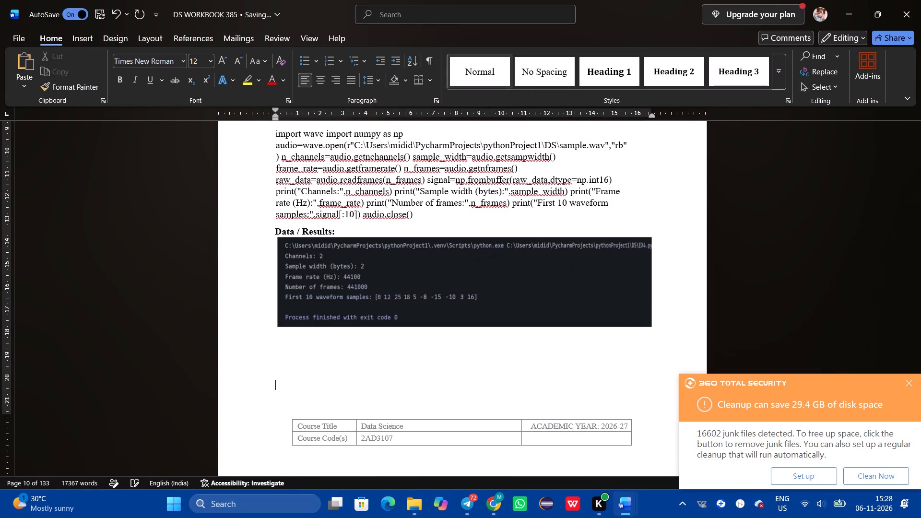
{"action": "key", "text": "BackSpace"}
{"action": "key", "text": "BackSpace"}
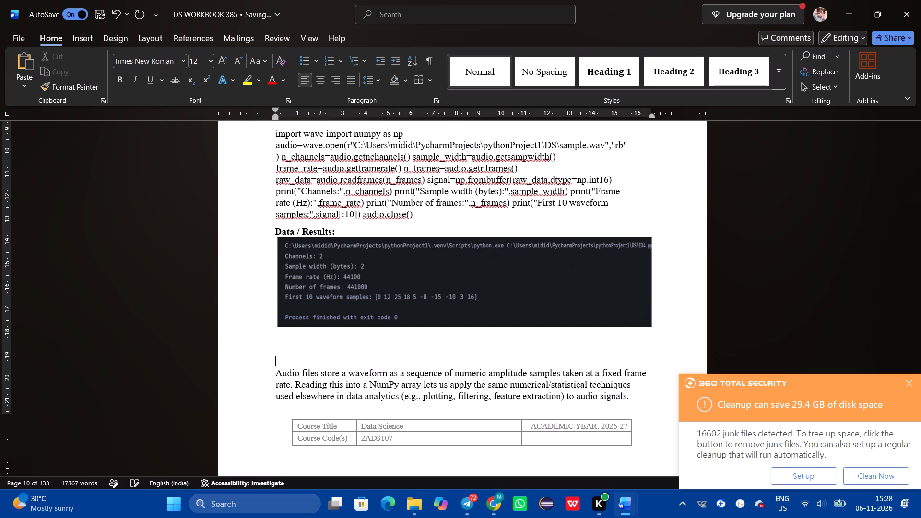
{"action": "key", "text": "BackSpace"}
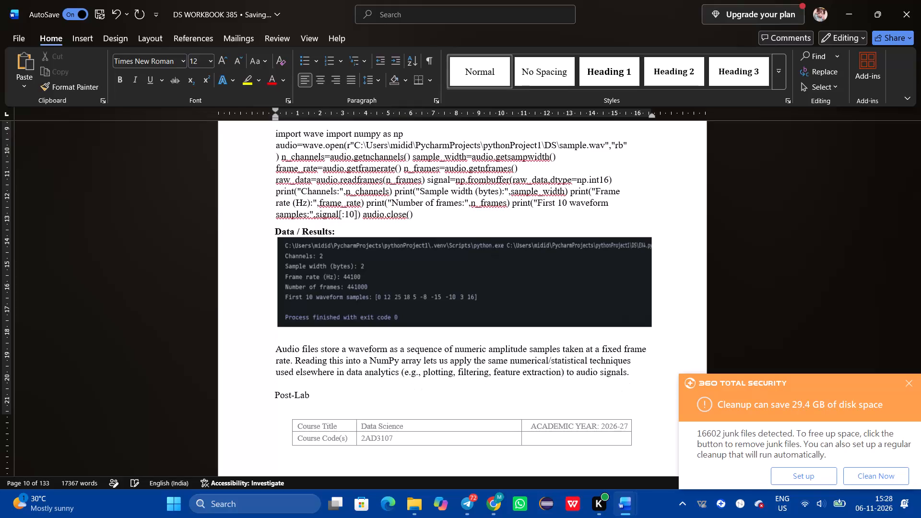
{"action": "key", "text": "Return"}
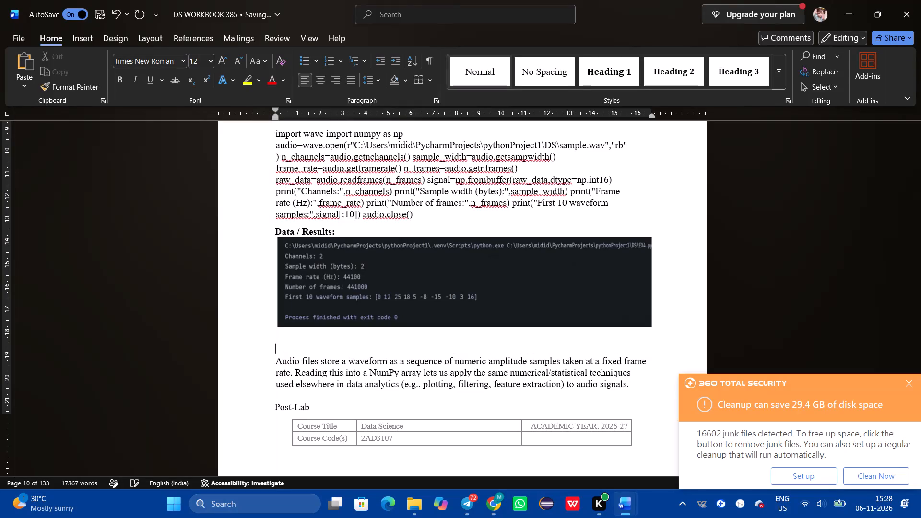
{"action": "key", "text": "Return"}
Copy task d)'s "Analysis / Inference:" heading from the original workbook into DS WORKBOOK 385, directly above the "Audio files store a waveform" paragraph.
{"action": "key", "text": "alt+Tab"}
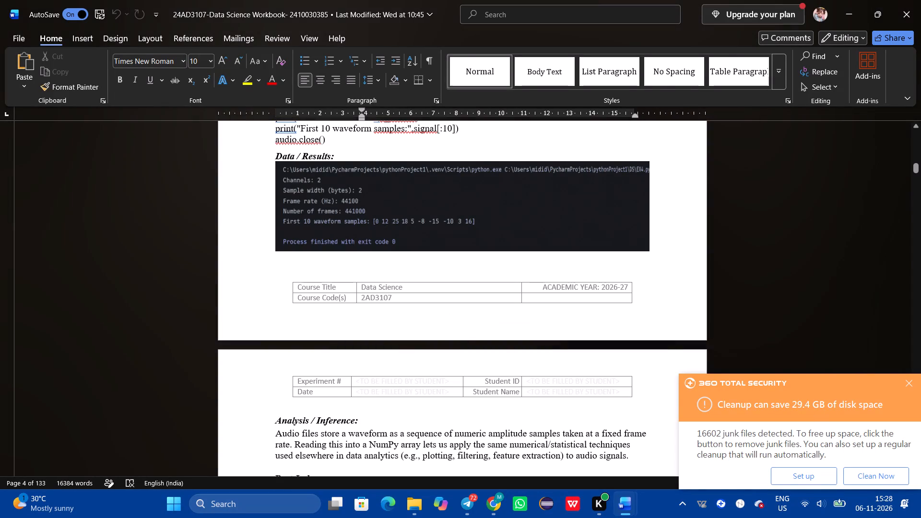
{"action": "left_click_drag", "start_coordinate": [365, 420], "coordinate": [295, 420]}
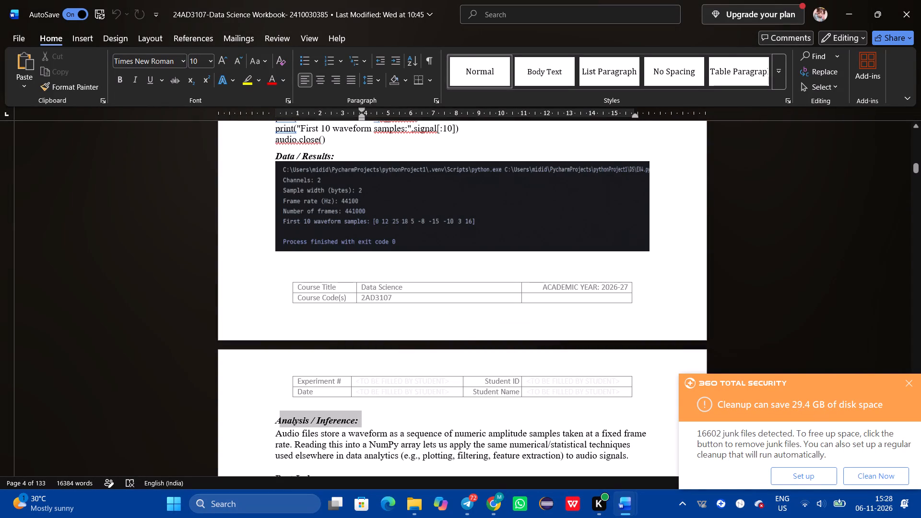
{"action": "left_click_drag", "start_coordinate": [295, 420], "coordinate": [273, 422]}
{"action": "key", "text": "ctrl+v"}
{"action": "key", "text": "ctrl+c"}
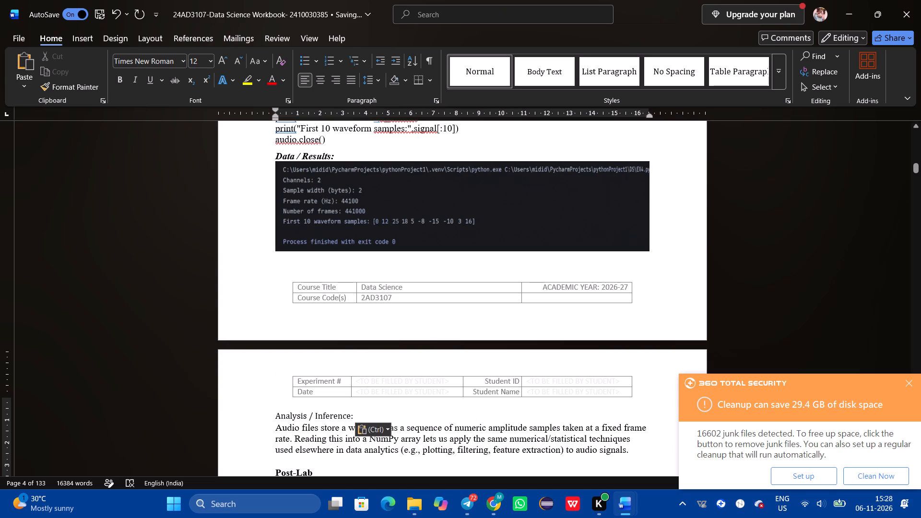
{"action": "key", "text": "ctrl+z"}
{"action": "key", "text": "ctrl+c"}
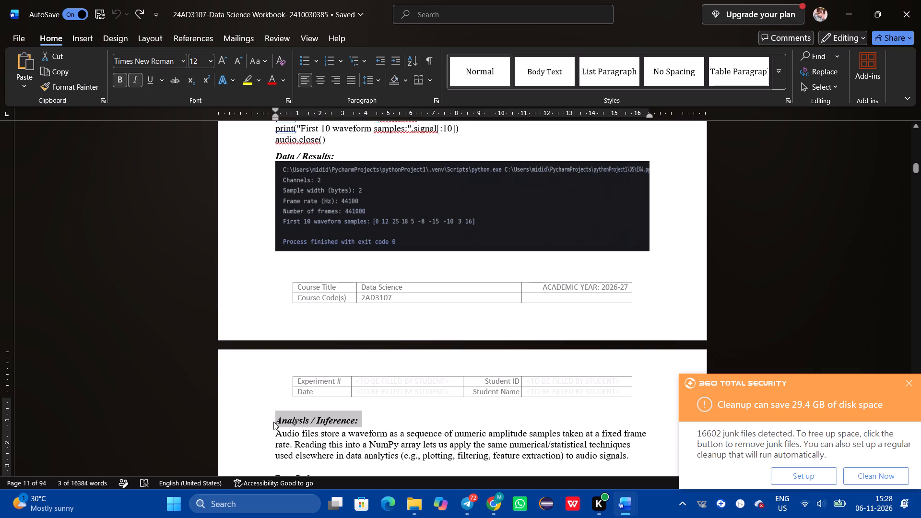
{"action": "key", "text": "alt+Tab"}
{"action": "key", "text": "ctrl+v"}
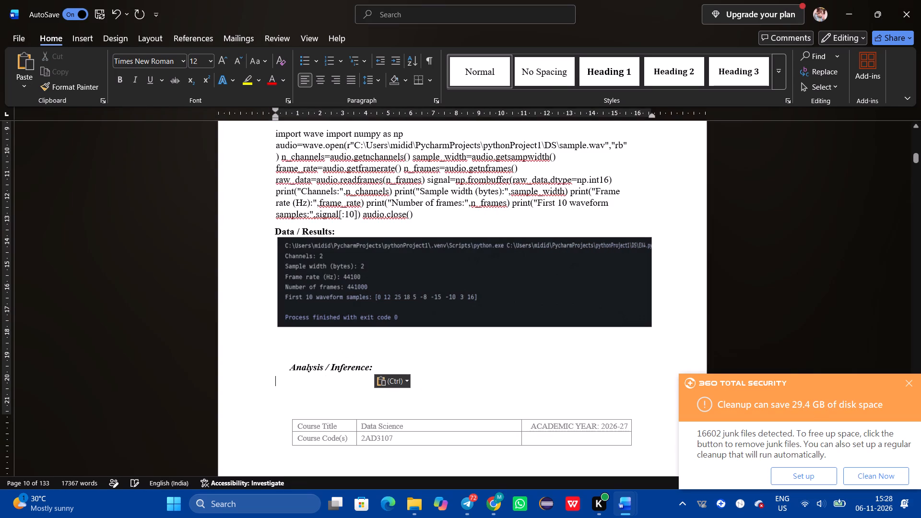
{"action": "key", "text": "BackSpace"}
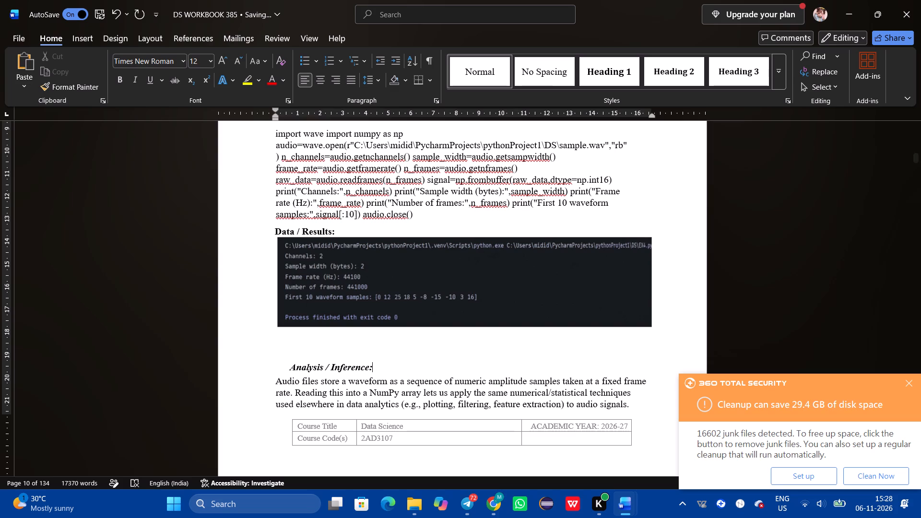
Bold the "Post-Lab" heading, question 1) about reading MySQL Emp Data, and its "Procedure / Program" heading.
{"action": "scroll", "coordinate": [306, 345], "scroll_direction": "down", "scroll_amount": 1}
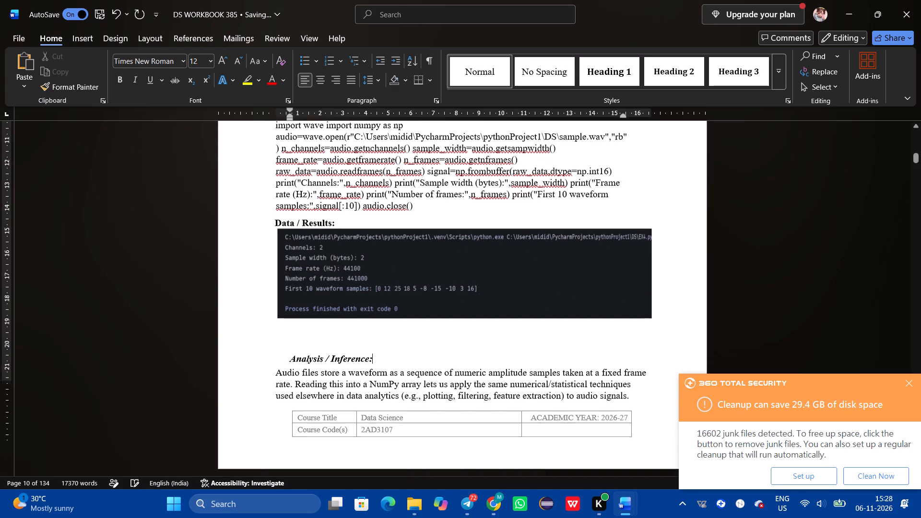
{"action": "scroll", "coordinate": [306, 345], "scroll_direction": "down", "scroll_amount": 2}
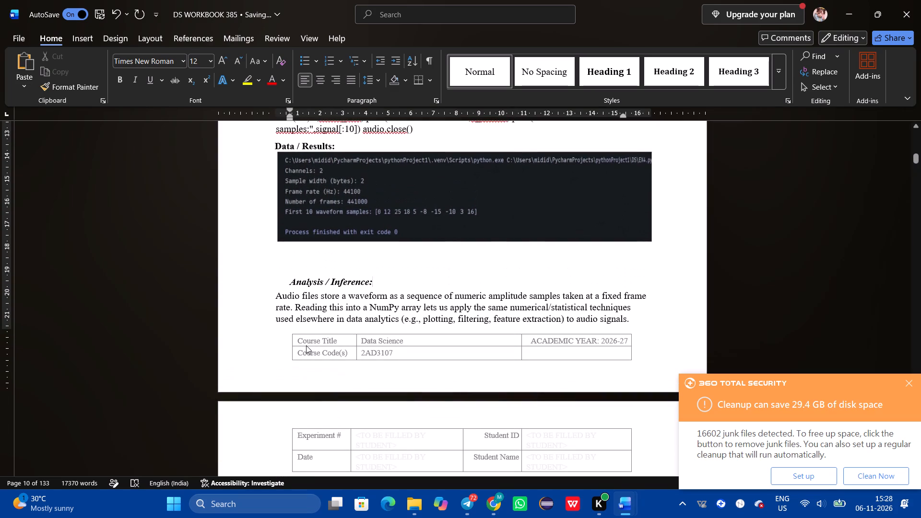
{"action": "scroll", "coordinate": [306, 345], "scroll_direction": "down", "scroll_amount": 2}
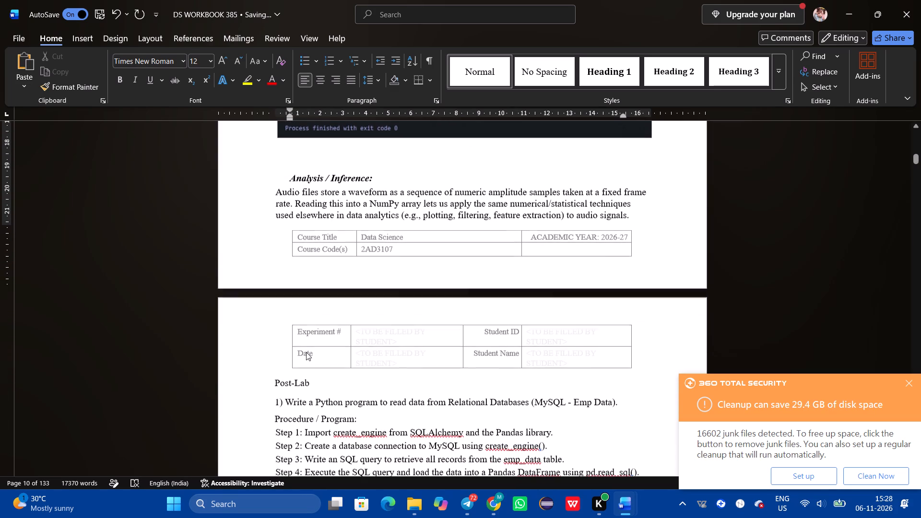
{"action": "left_click_drag", "start_coordinate": [271, 382], "coordinate": [277, 386]}
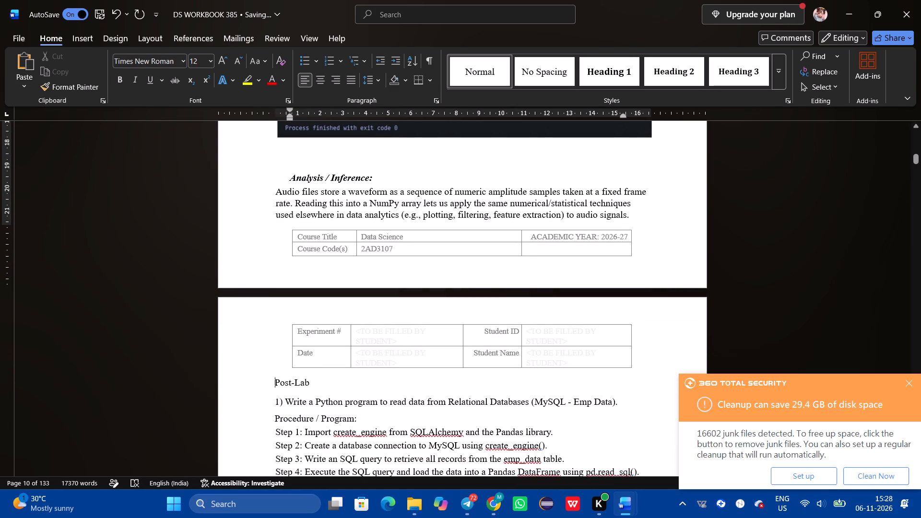
{"action": "left_click_drag", "start_coordinate": [277, 386], "coordinate": [353, 420]}
{"action": "key", "text": "ctrl+b"}
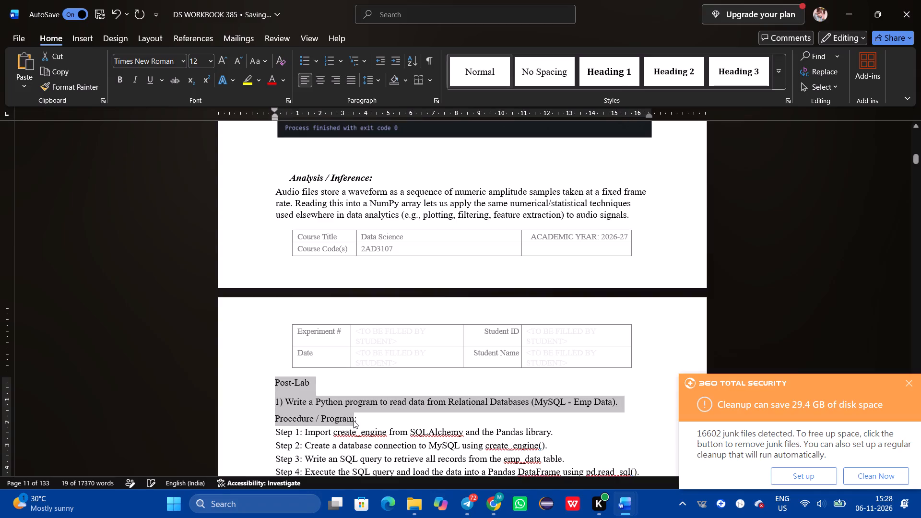
Move "Data" off the "Total records" print line to join "/ Results:" below, and bold the resulting "Data / Results:" heading.
{"action": "scroll", "coordinate": [454, 394], "scroll_direction": "down", "scroll_amount": 2}
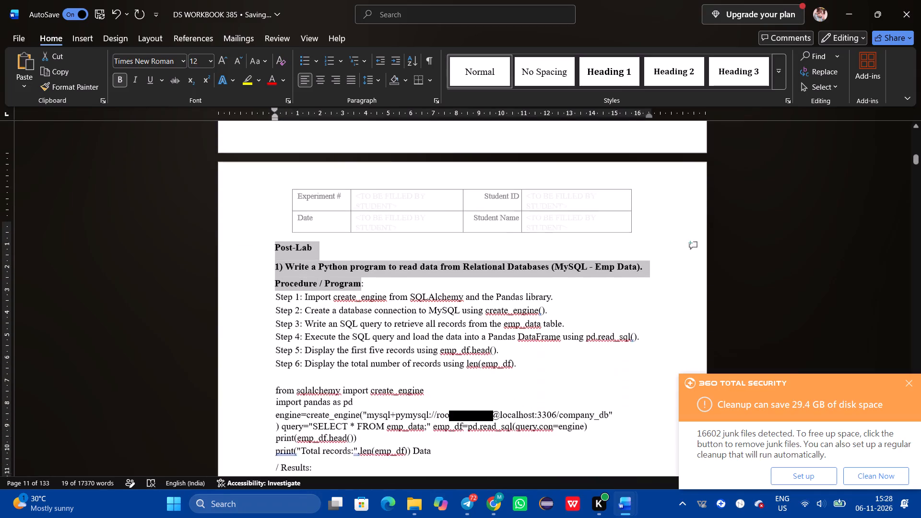
{"action": "scroll", "coordinate": [454, 394], "scroll_direction": "down", "scroll_amount": 1}
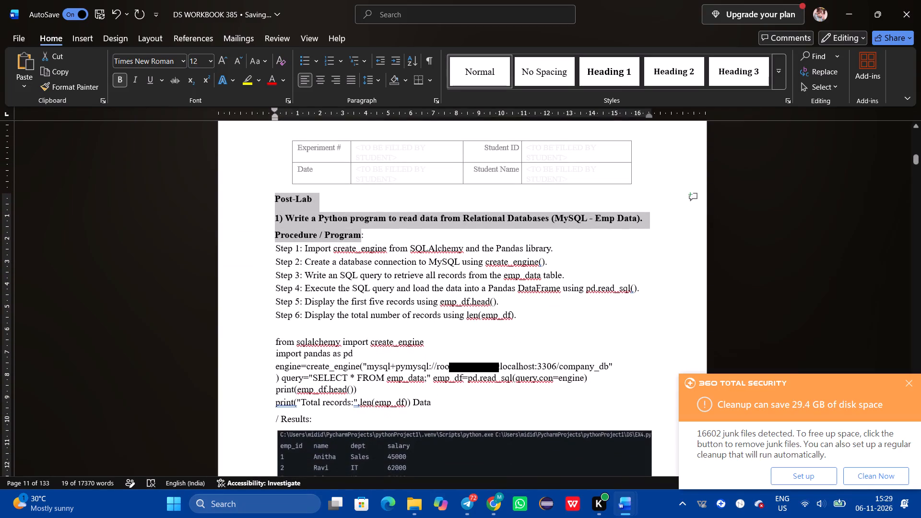
{"action": "left_click", "coordinate": [409, 399]}
{"action": "key", "text": "Right"}
{"action": "key", "text": "Return"}
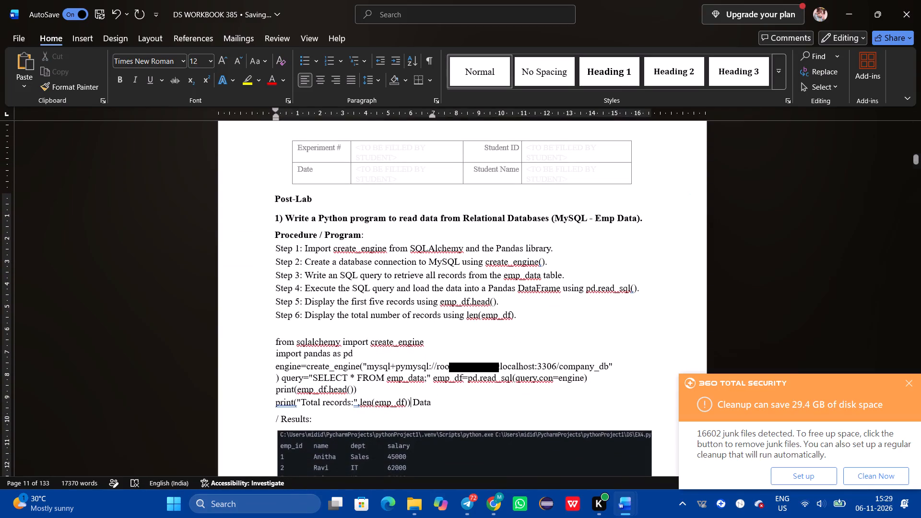
{"action": "triple_click", "coordinate": [409, 399]}
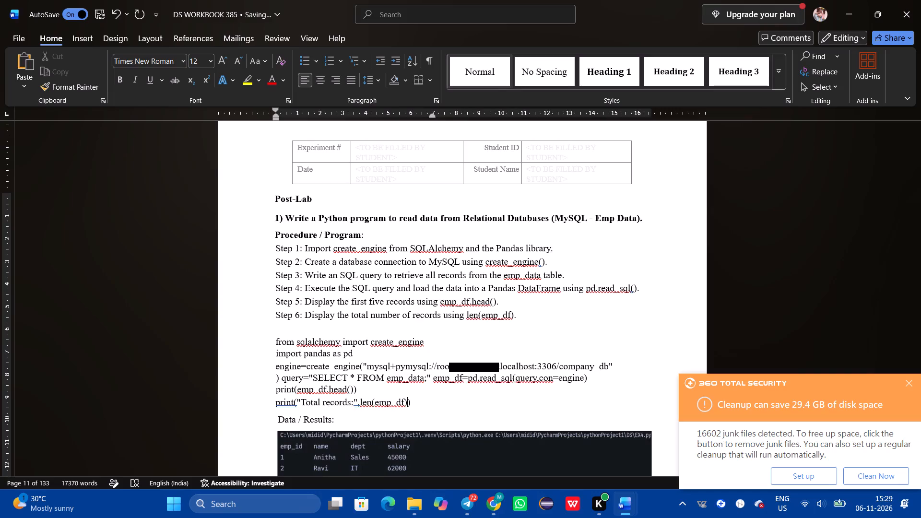
{"action": "triple_click", "coordinate": [336, 419]}
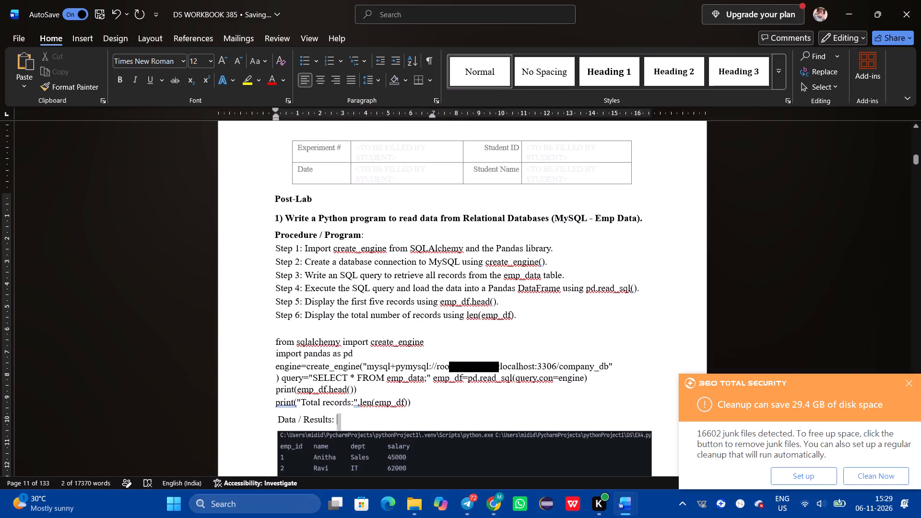
{"action": "key", "text": "ctrl+b"}
Save DS WORKBOOK 385, and close both it and the original Data Science Workbook.
{"action": "scroll", "coordinate": [336, 419], "scroll_direction": "down", "scroll_amount": 2}
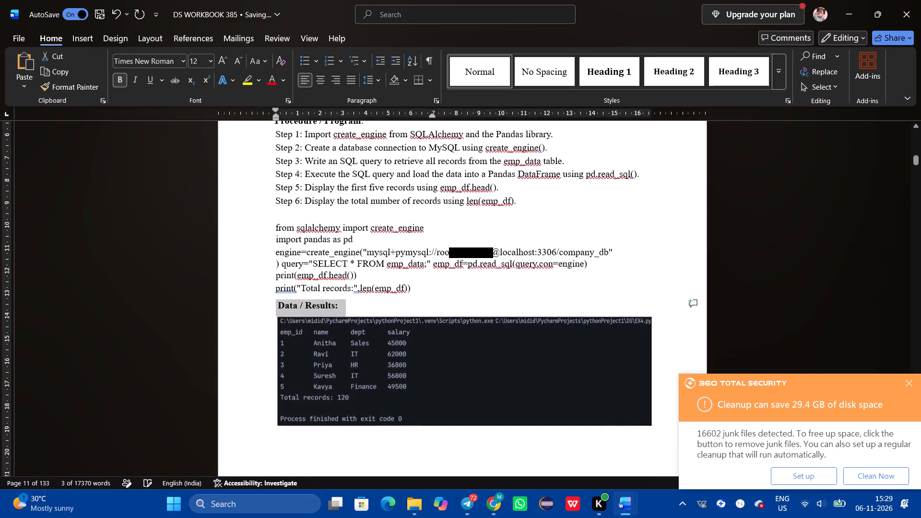
{"action": "scroll", "coordinate": [336, 419], "scroll_direction": "down", "scroll_amount": 3}
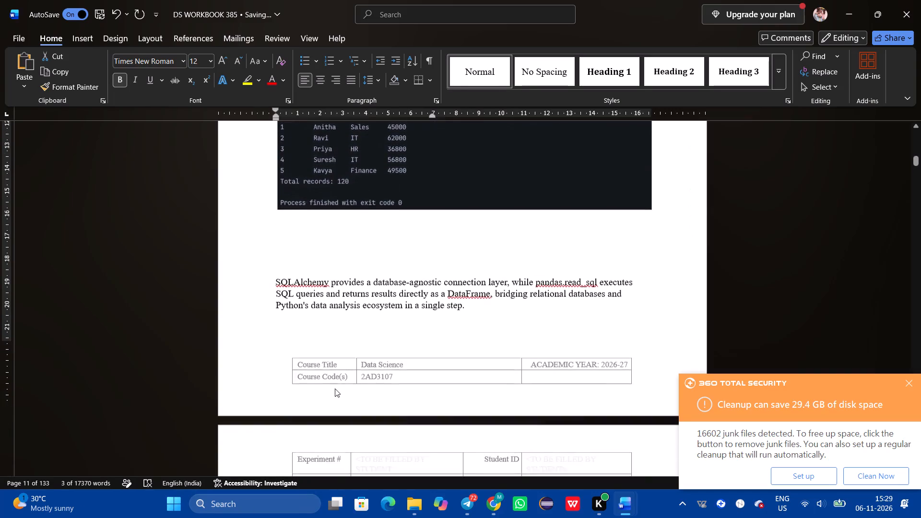
{"action": "scroll", "coordinate": [335, 388], "scroll_direction": "down", "scroll_amount": 2}
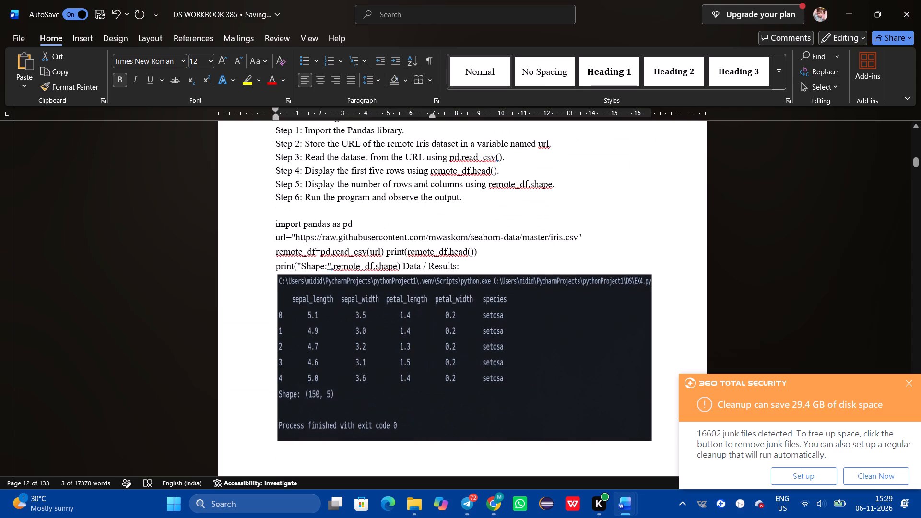
{"action": "key", "text": "ctrl+s"}
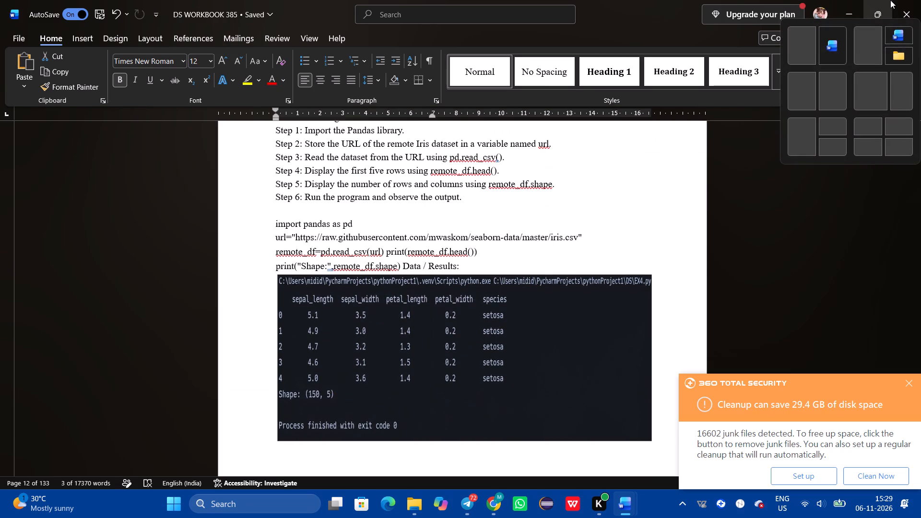
{"action": "left_click", "coordinate": [920, 0]}
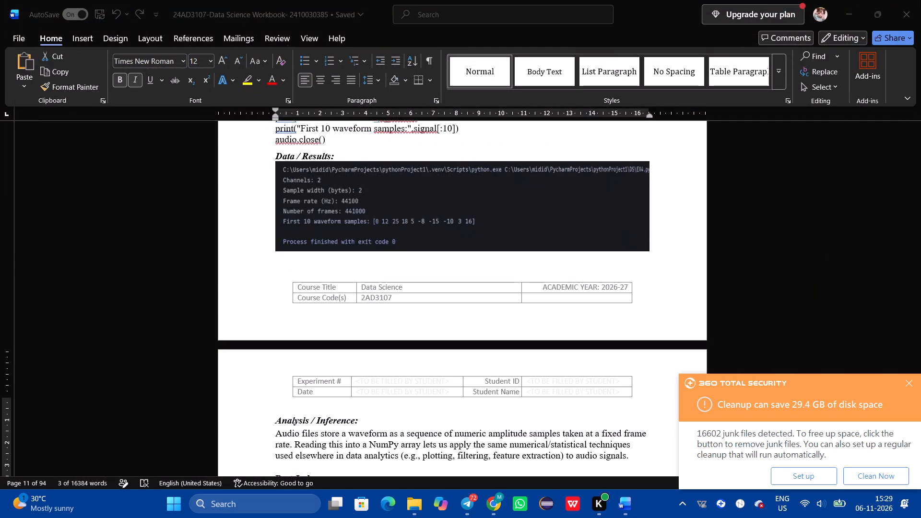
{"action": "left_click", "coordinate": [920, 0]}
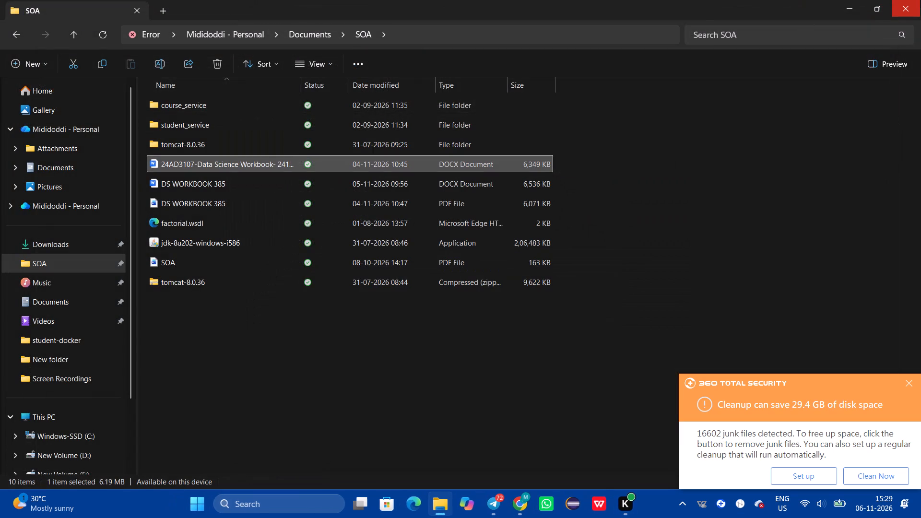